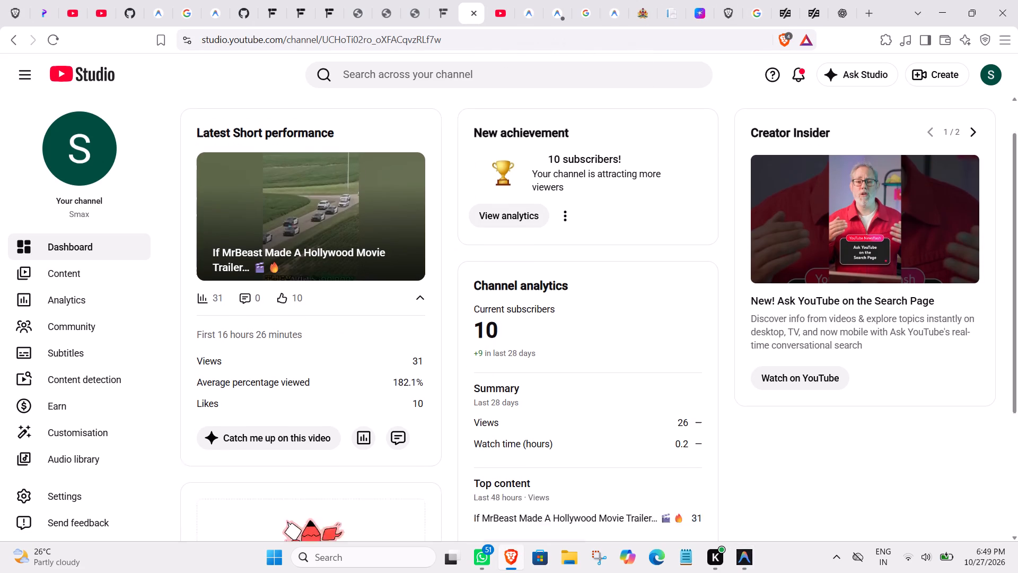
{"action": "scroll", "coordinate": [483, 380], "scroll_direction": "down", "scroll_amount": 3}
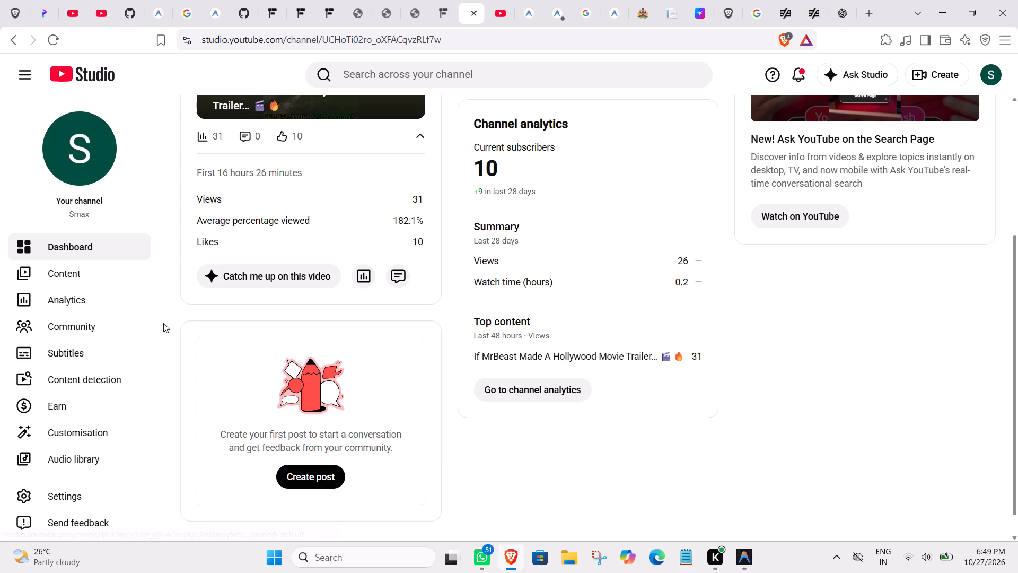
{"action": "scroll", "coordinate": [265, 298], "scroll_direction": "up", "scroll_amount": 7}
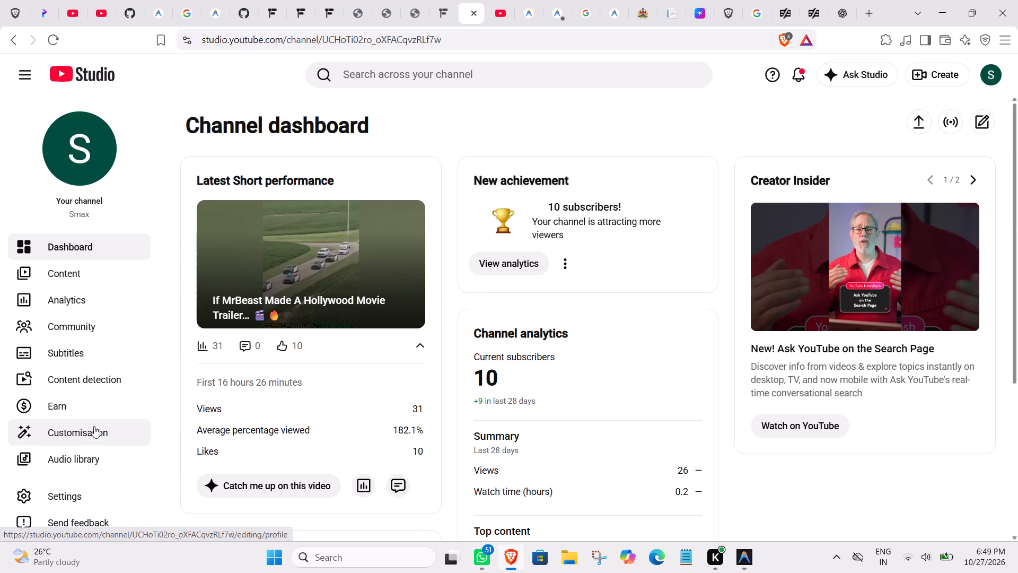
{"action": "scroll", "coordinate": [94, 426], "scroll_direction": "down", "scroll_amount": 9}
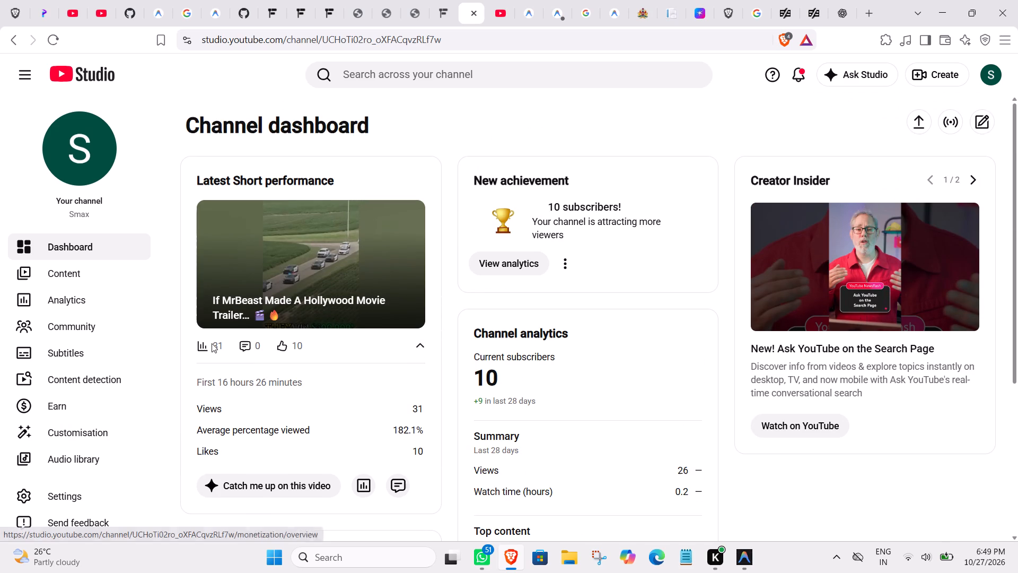
{"action": "scroll", "coordinate": [259, 286], "scroll_direction": "up", "scroll_amount": 1}
{"action": "scroll", "coordinate": [259, 286], "scroll_direction": "right", "scroll_amount": 1}
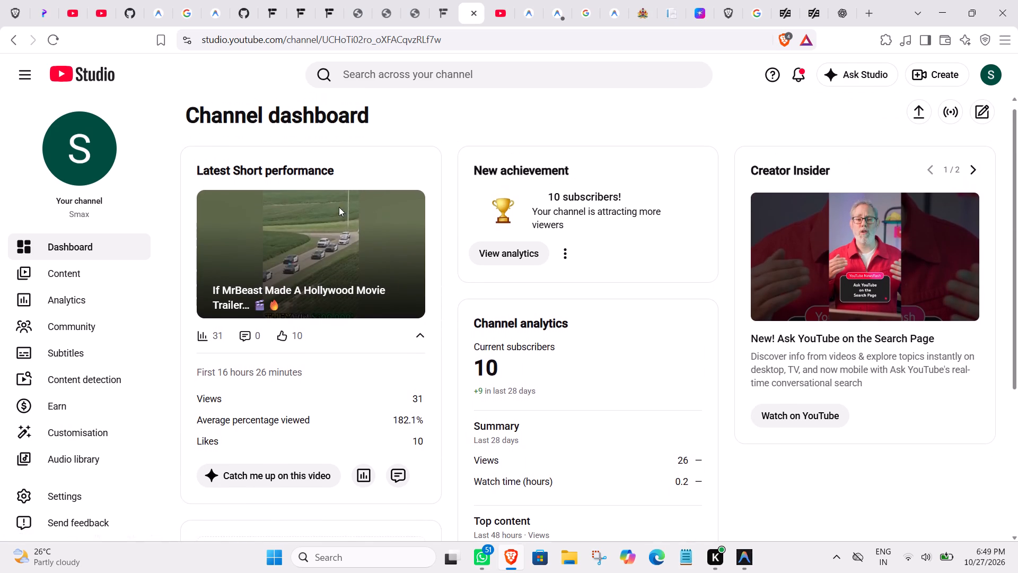
Start a video upload in YouTube Studio and look through the Desktop folder for the beast3 video file.
{"action": "left_click", "coordinate": [951, 81]}
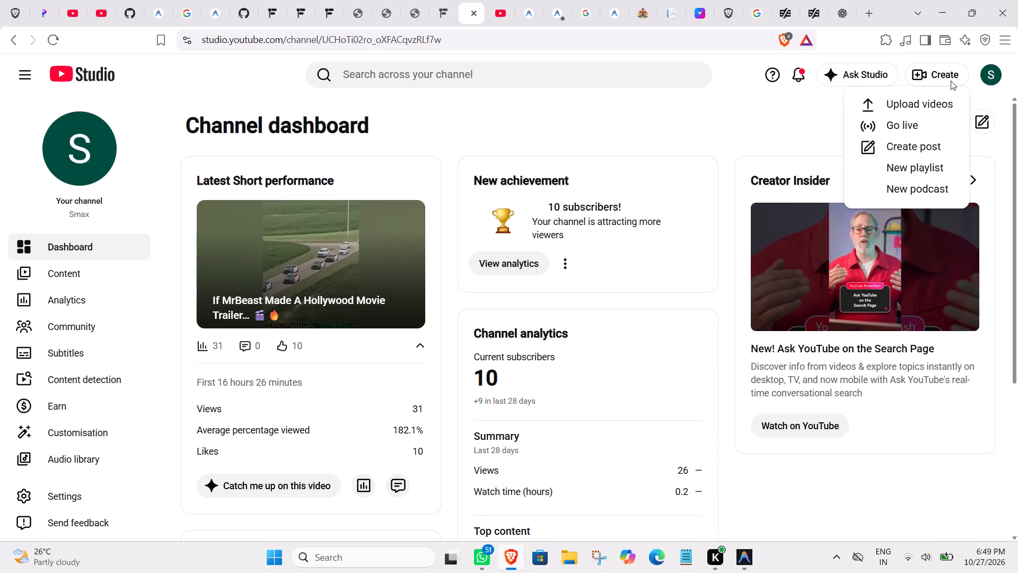
{"action": "left_click", "coordinate": [922, 102]}
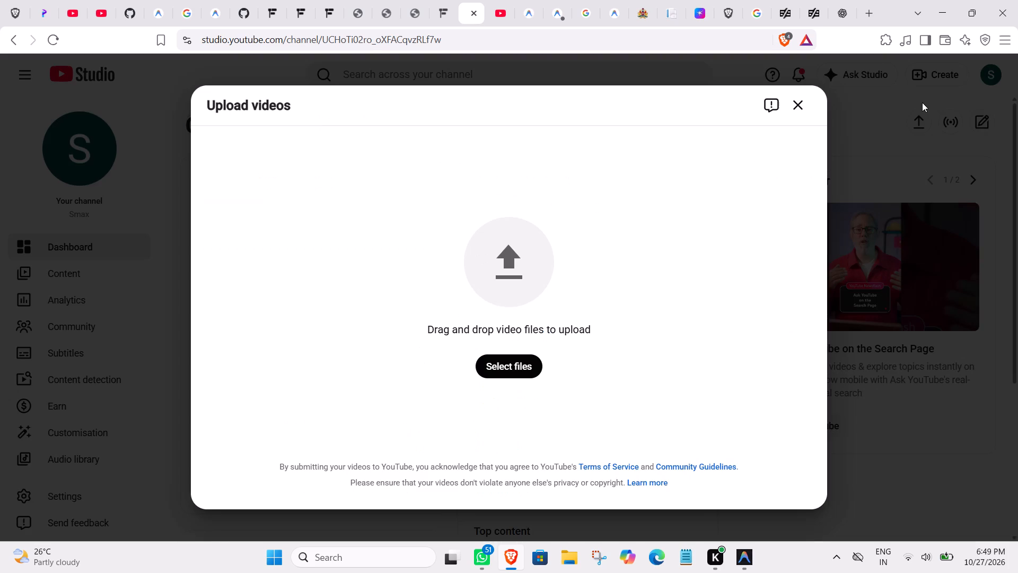
{"action": "left_click", "coordinate": [494, 366]}
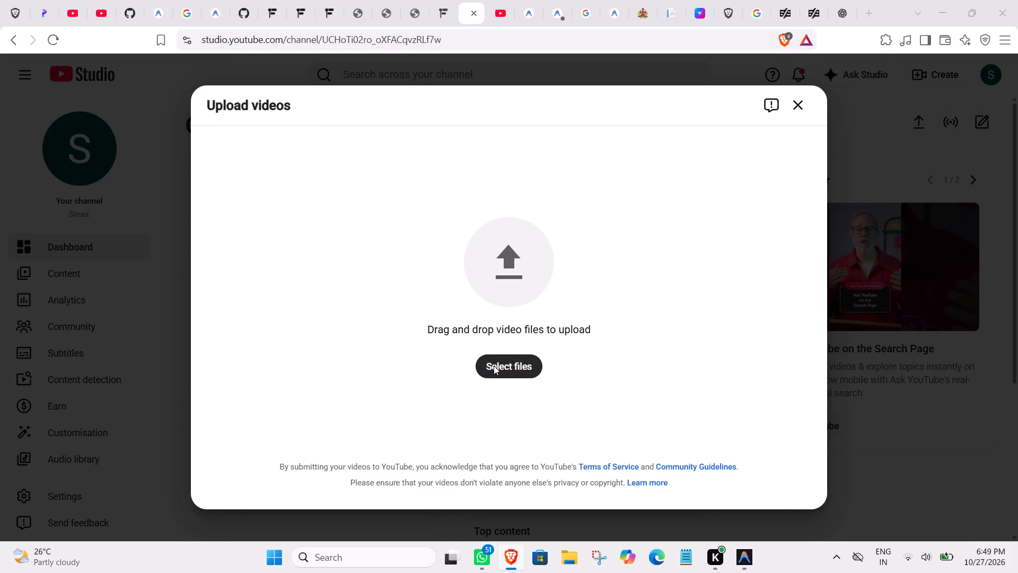
{"action": "left_click", "coordinate": [260, 276]}
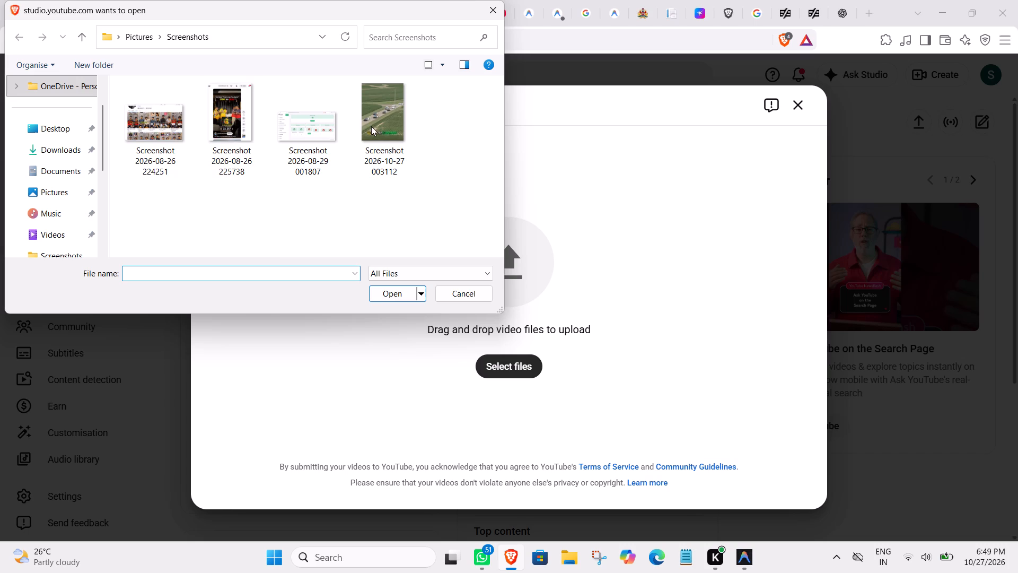
{"action": "left_click", "coordinate": [71, 131]}
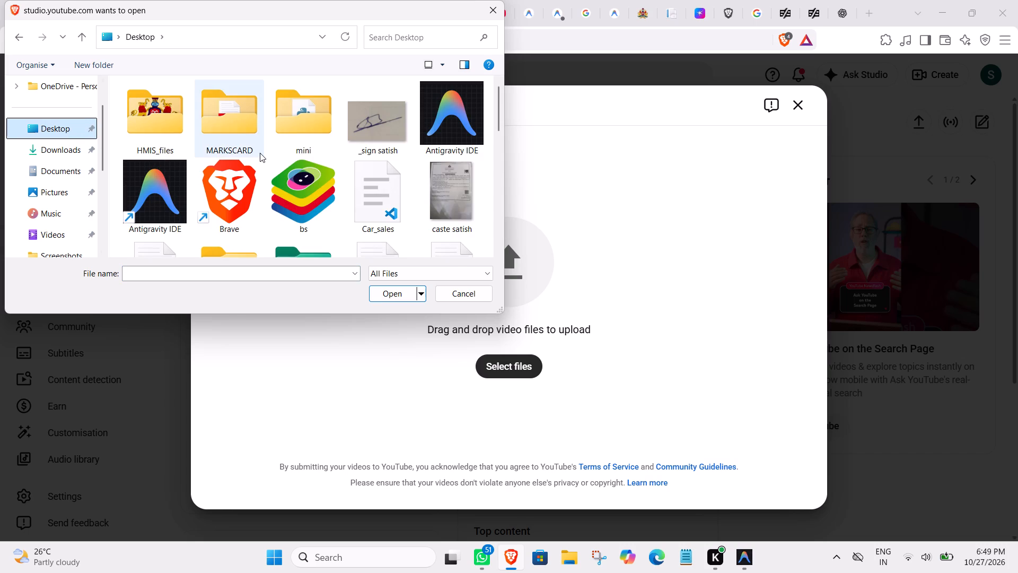
{"action": "scroll", "coordinate": [262, 155], "scroll_direction": "left", "scroll_amount": 1}
{"action": "scroll", "coordinate": [262, 155], "scroll_direction": "up", "scroll_amount": 1}
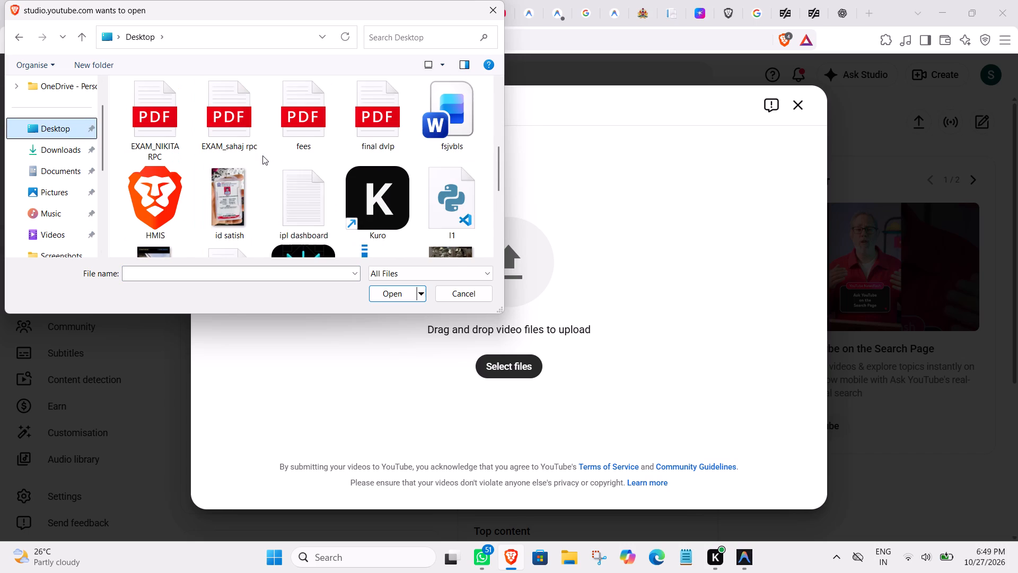
{"action": "scroll", "coordinate": [262, 155], "scroll_direction": "left", "scroll_amount": 1}
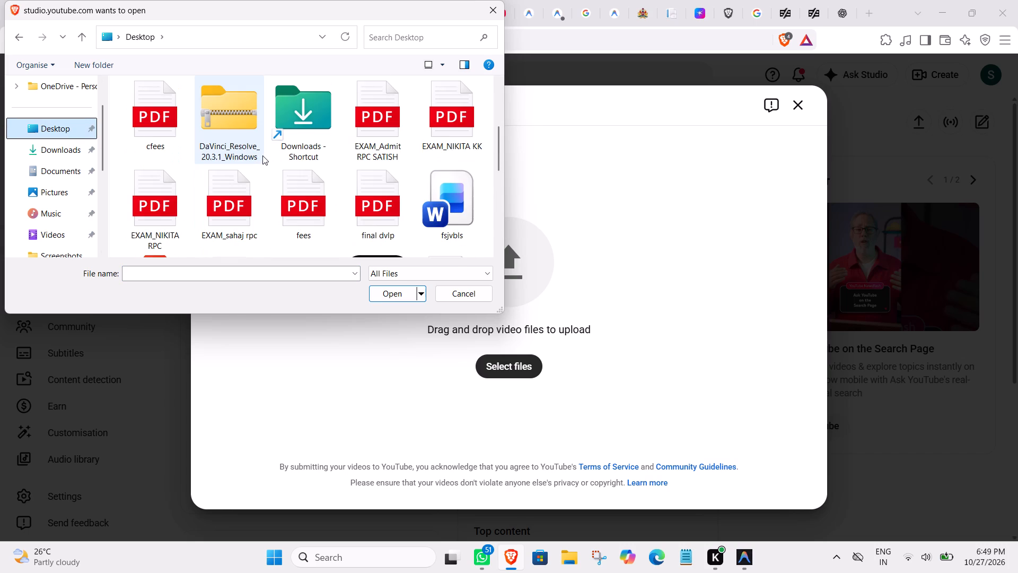
{"action": "scroll", "coordinate": [262, 155], "scroll_direction": "left", "scroll_amount": 2}
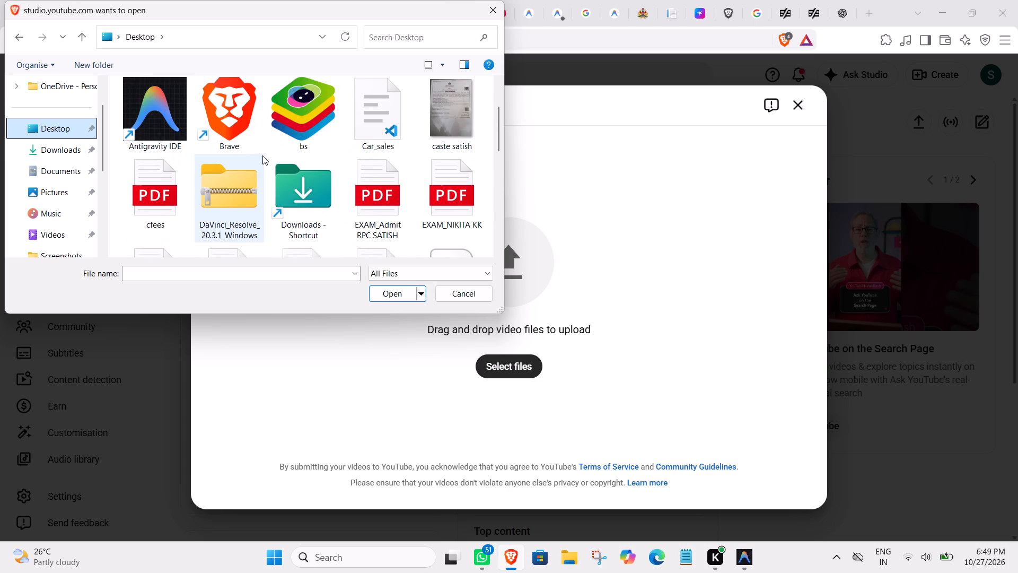
{"action": "scroll", "coordinate": [262, 155], "scroll_direction": "left", "scroll_amount": 1}
{"action": "scroll", "coordinate": [262, 155], "scroll_direction": "up", "scroll_amount": 1}
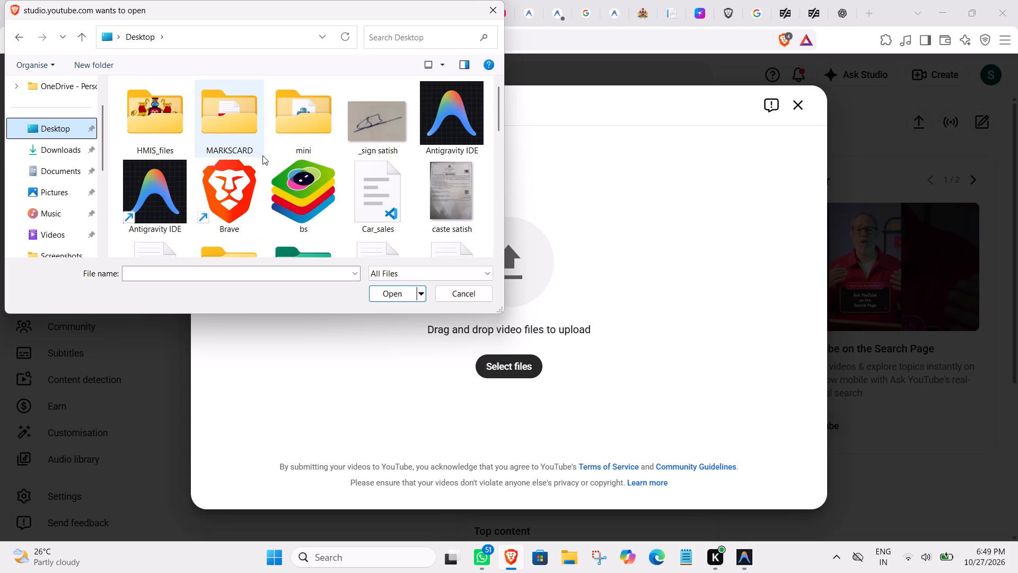
{"action": "scroll", "coordinate": [262, 155], "scroll_direction": "up", "scroll_amount": 1}
{"action": "scroll", "coordinate": [65, 142], "scroll_direction": "up", "scroll_amount": 5}
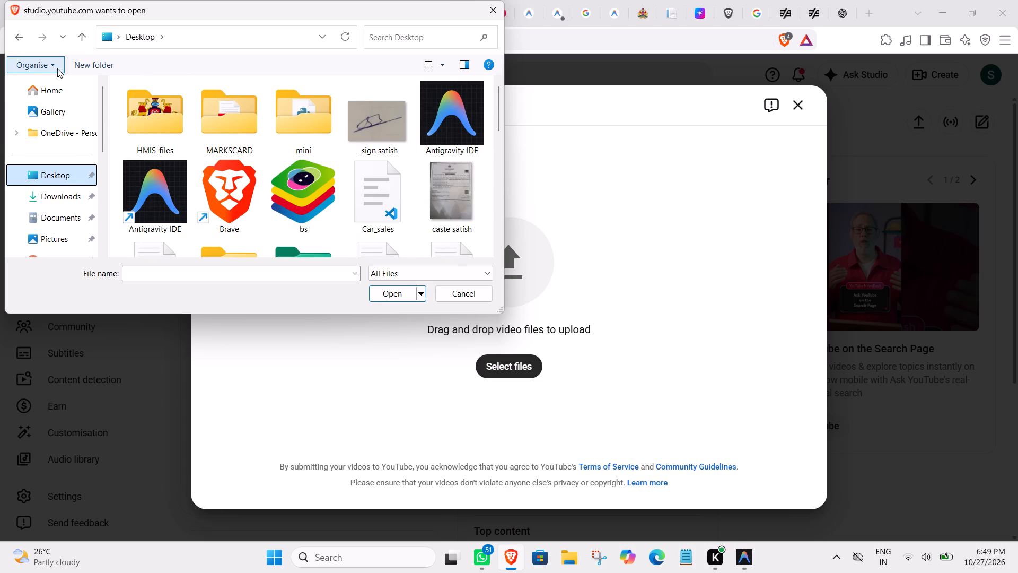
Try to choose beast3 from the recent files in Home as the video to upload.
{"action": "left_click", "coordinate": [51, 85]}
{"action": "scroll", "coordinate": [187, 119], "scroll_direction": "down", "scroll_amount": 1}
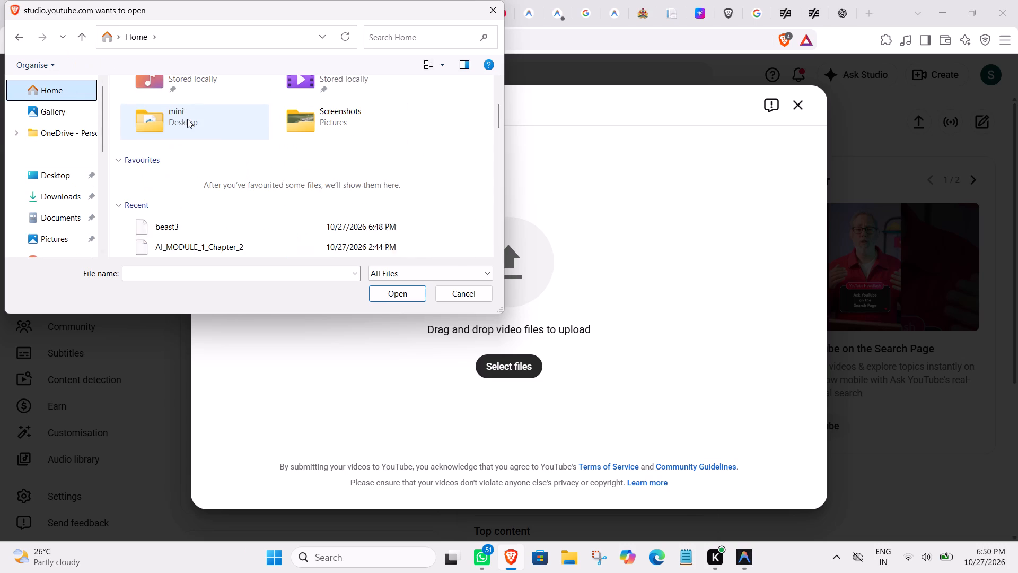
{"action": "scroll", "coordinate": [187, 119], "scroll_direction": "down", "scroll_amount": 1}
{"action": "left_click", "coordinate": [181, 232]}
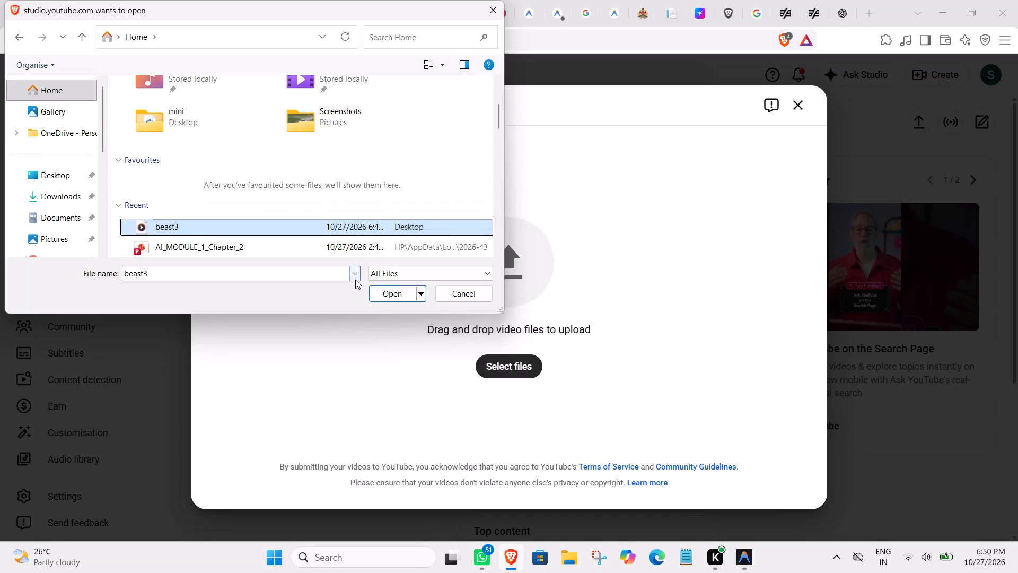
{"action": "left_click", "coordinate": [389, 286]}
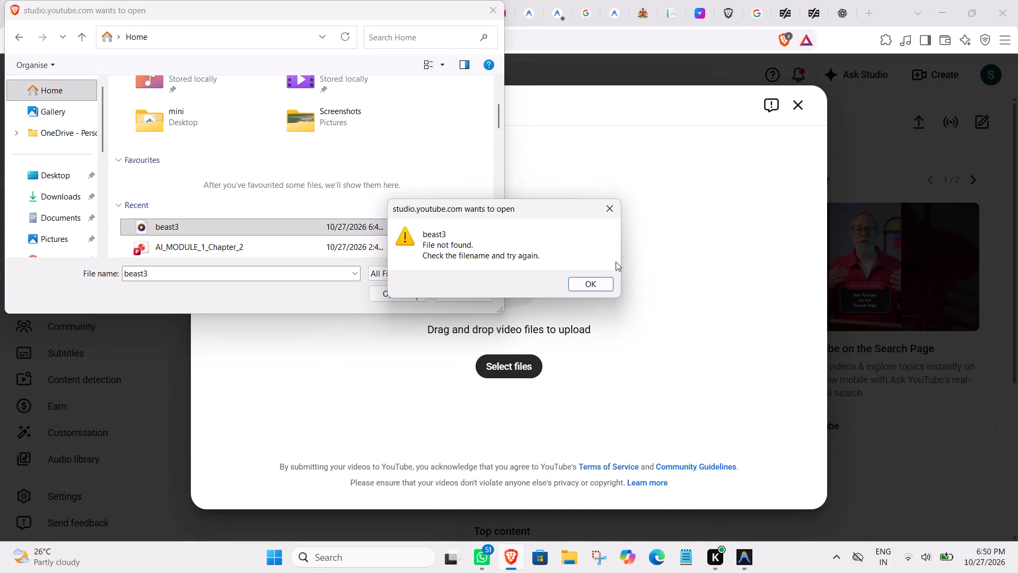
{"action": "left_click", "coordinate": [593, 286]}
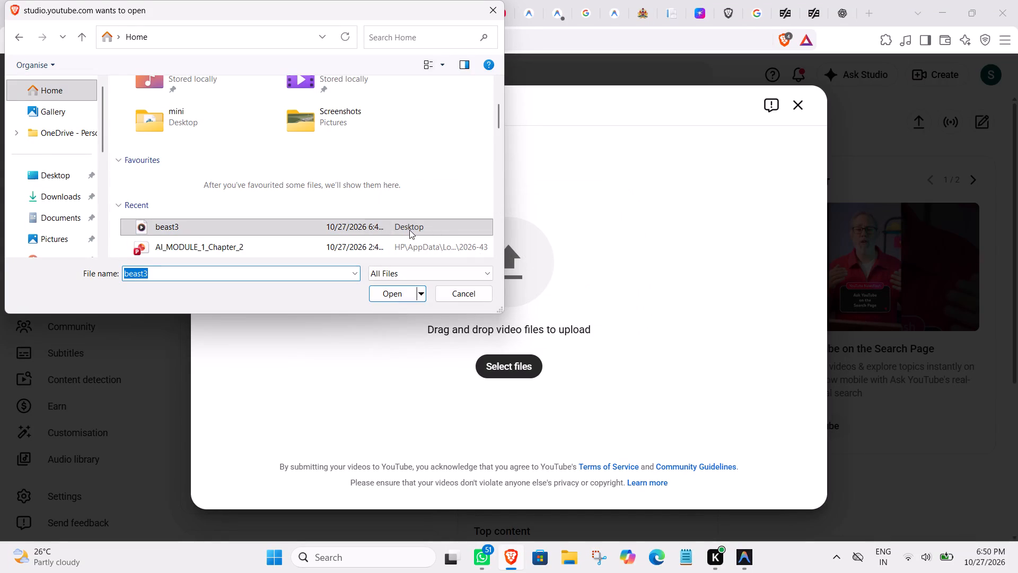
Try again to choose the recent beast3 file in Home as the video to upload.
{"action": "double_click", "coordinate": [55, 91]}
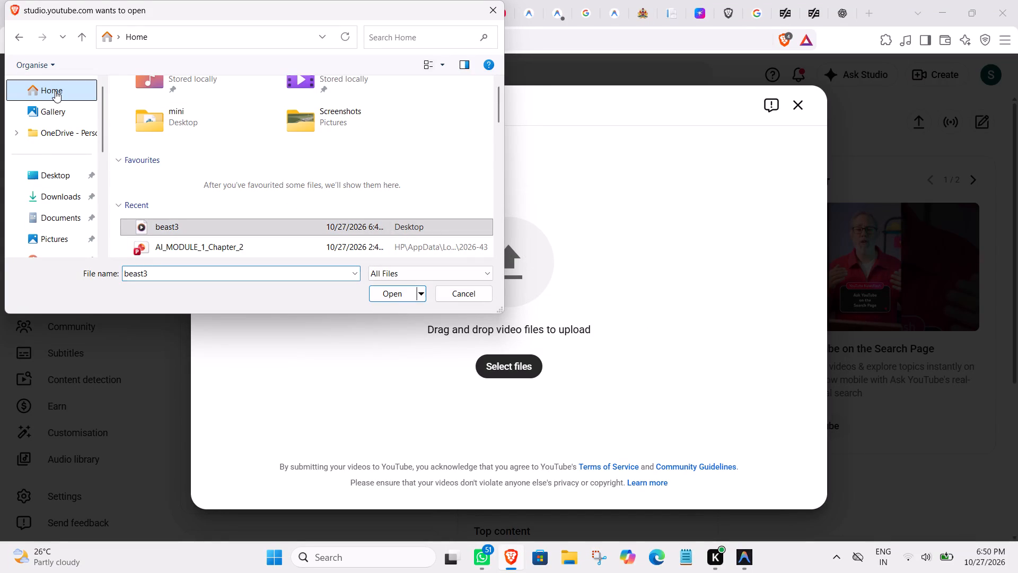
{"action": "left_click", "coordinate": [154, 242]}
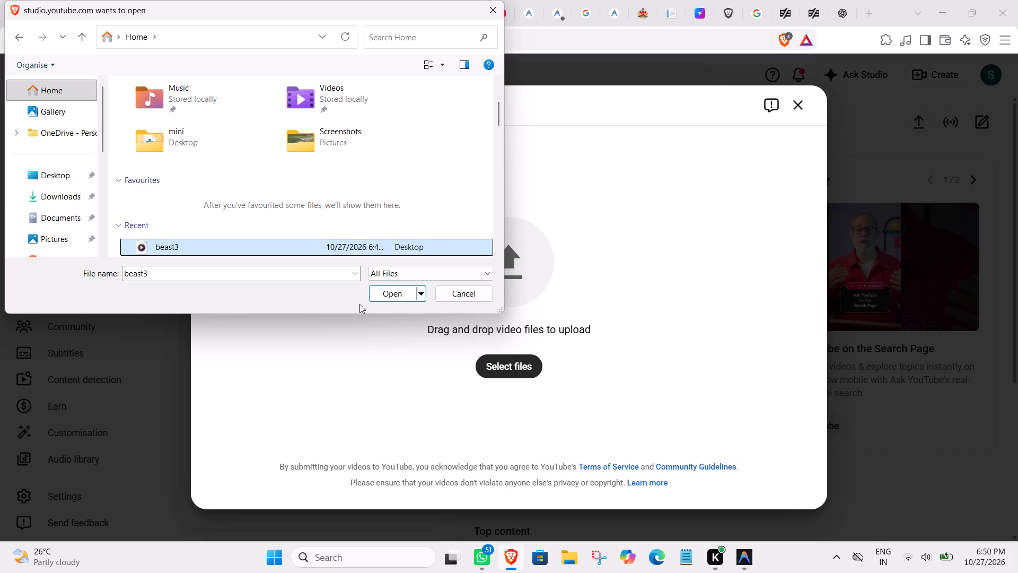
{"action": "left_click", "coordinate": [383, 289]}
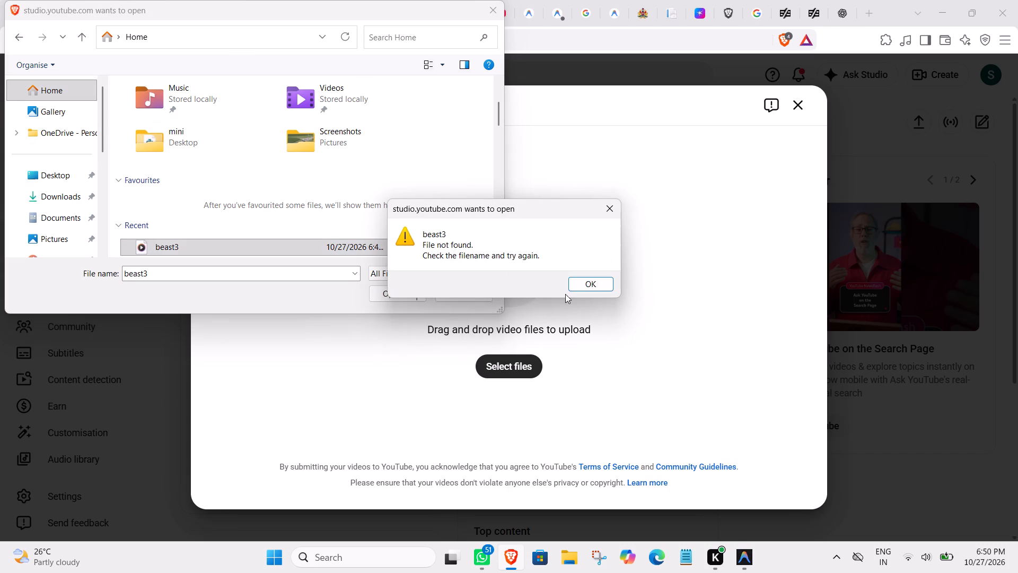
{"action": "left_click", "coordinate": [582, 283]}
Look through the whole Desktop folder for the beast3 video file, and close the file chooser without picking anything.
{"action": "left_click", "coordinate": [80, 176]}
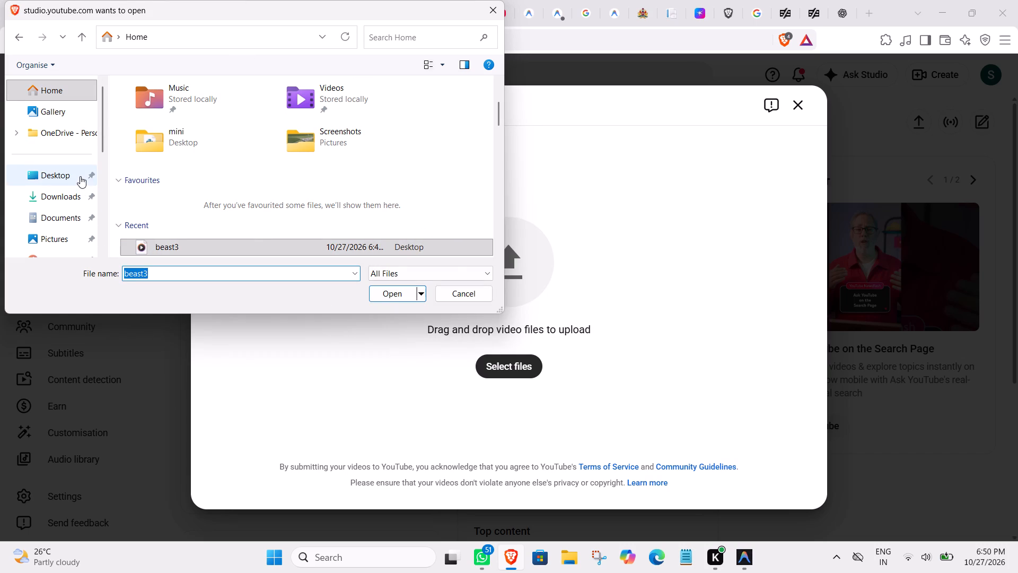
{"action": "scroll", "coordinate": [189, 153], "scroll_direction": "down", "scroll_amount": 1}
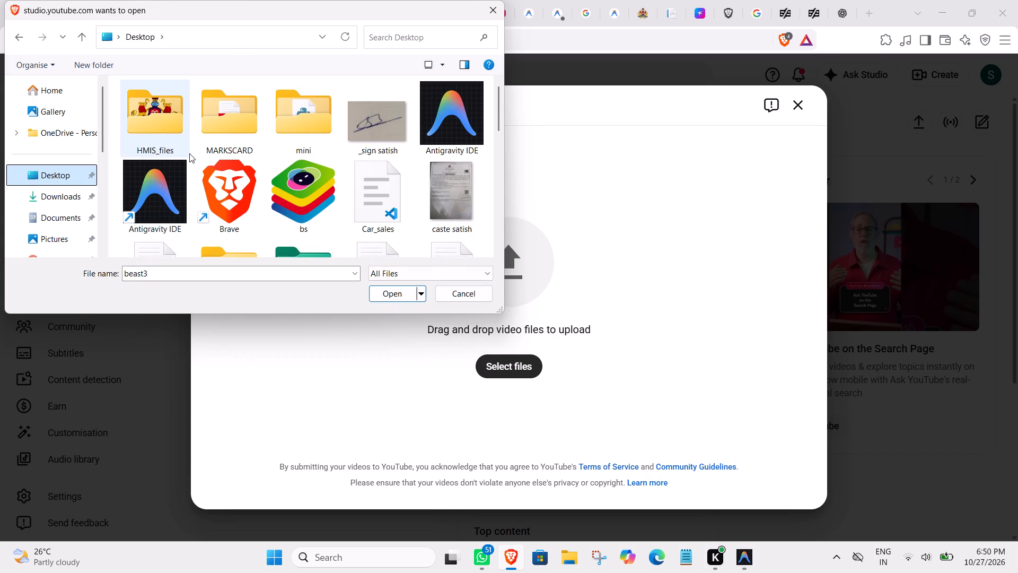
{"action": "scroll", "coordinate": [189, 153], "scroll_direction": "down", "scroll_amount": 2}
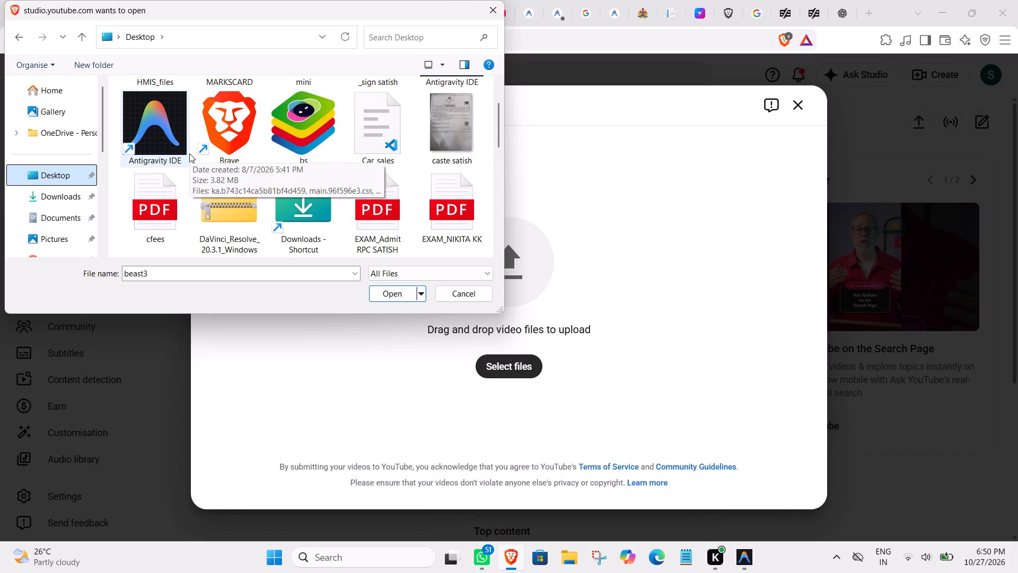
{"action": "scroll", "coordinate": [189, 153], "scroll_direction": "down", "scroll_amount": 2}
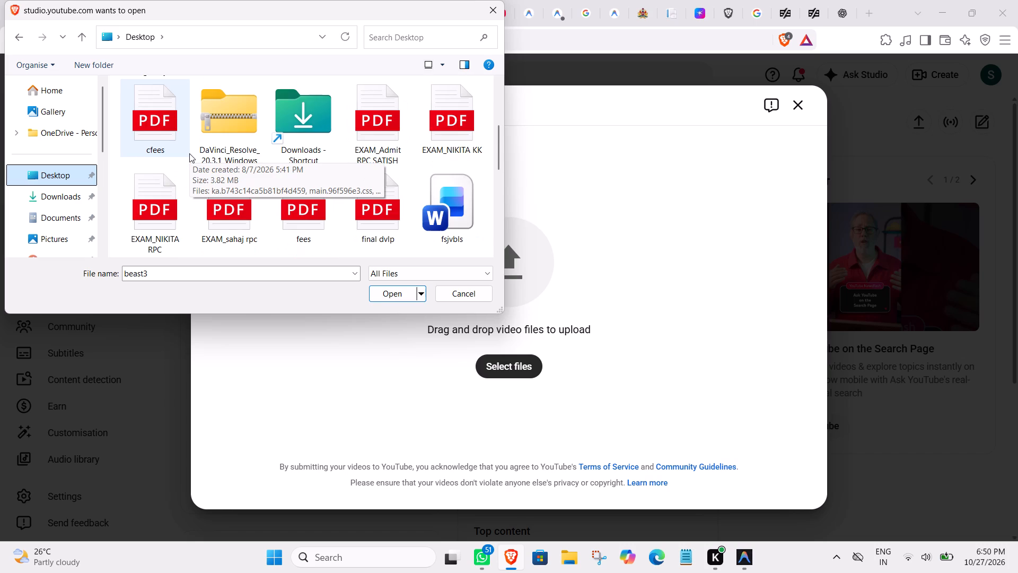
{"action": "scroll", "coordinate": [189, 153], "scroll_direction": "down", "scroll_amount": 3}
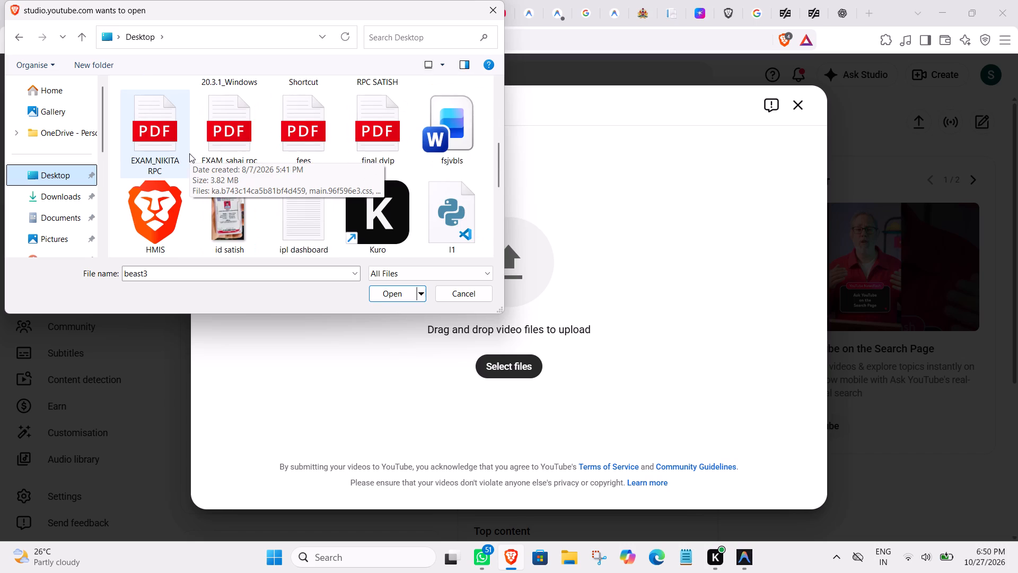
{"action": "scroll", "coordinate": [189, 153], "scroll_direction": "down", "scroll_amount": 4}
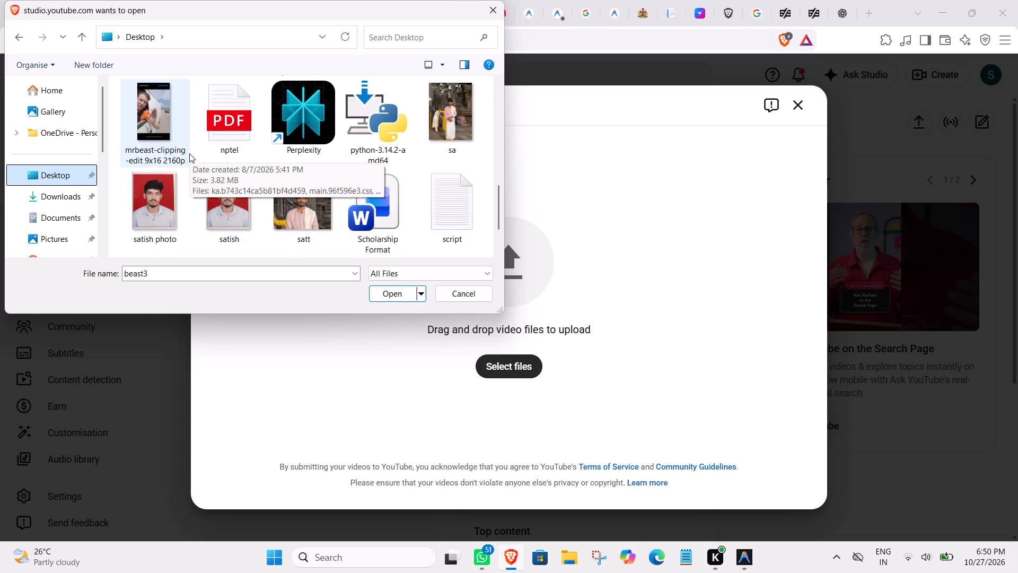
{"action": "scroll", "coordinate": [189, 153], "scroll_direction": "down", "scroll_amount": 2}
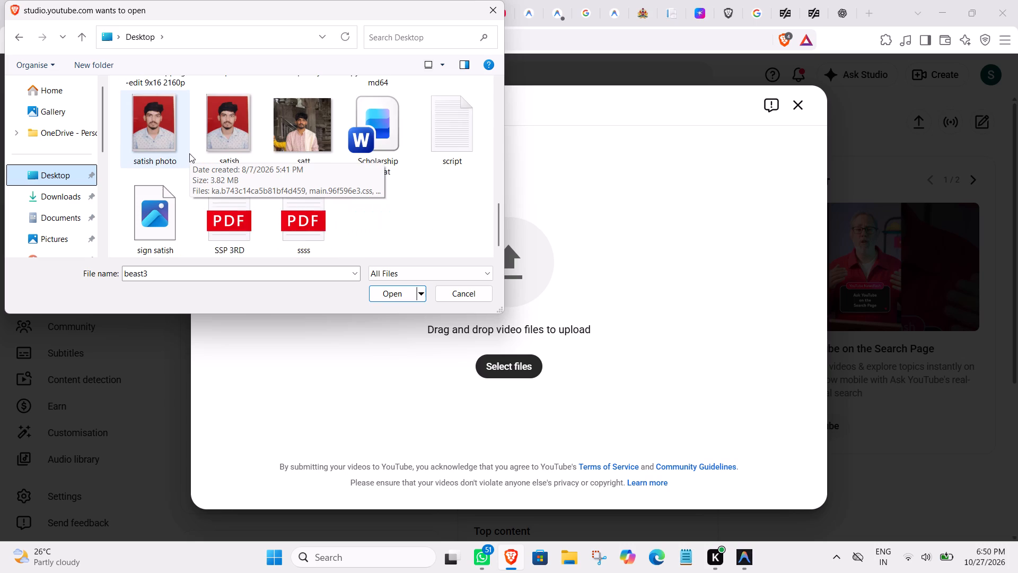
{"action": "scroll", "coordinate": [189, 153], "scroll_direction": "down", "scroll_amount": 3}
{"action": "left_click", "coordinate": [486, 3]}
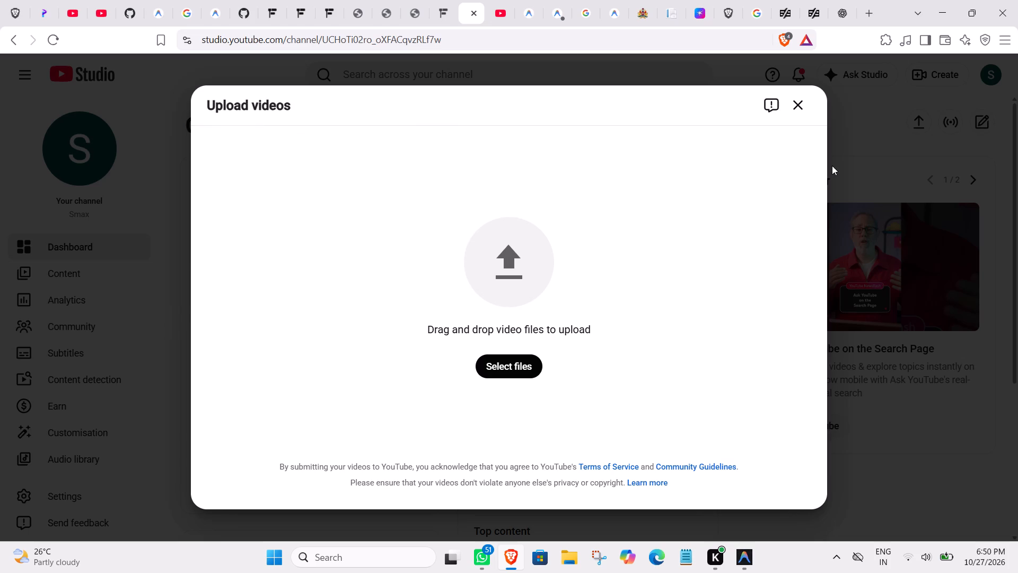
Switch to the Windows desktop and refresh it to check for the beast3 file.
{"action": "right_click", "coordinate": [494, 193]}
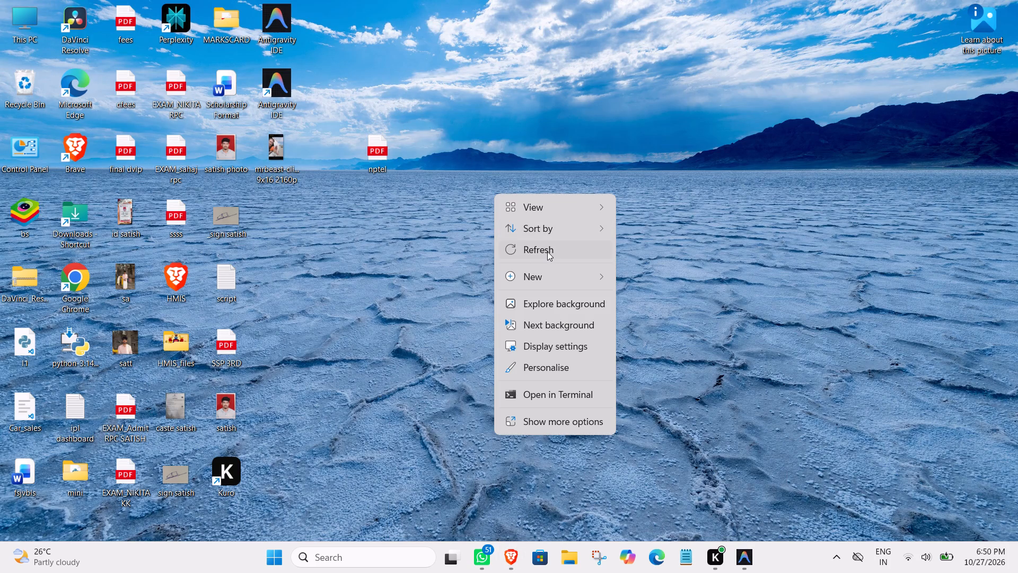
{"action": "left_click", "coordinate": [547, 251]}
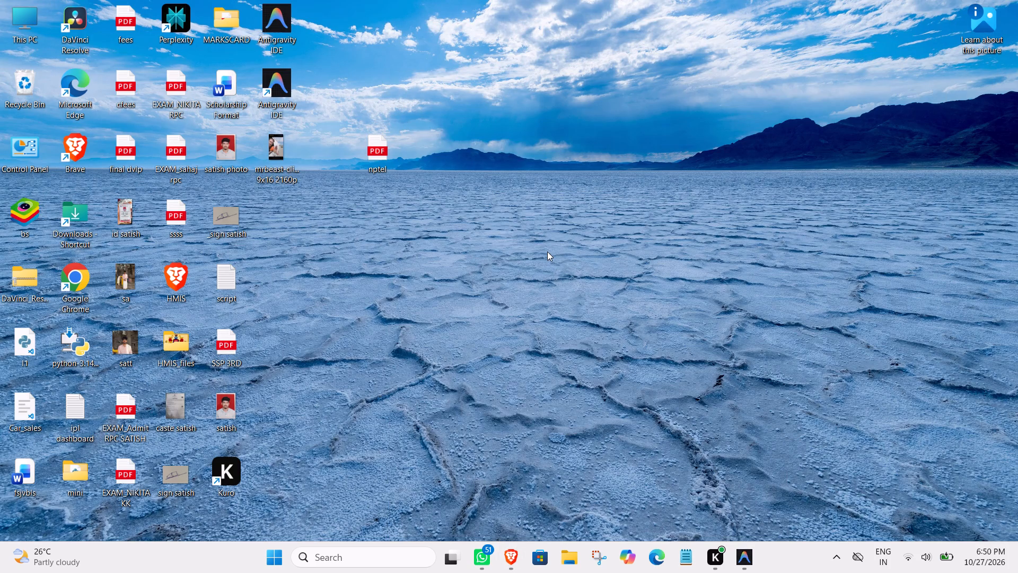
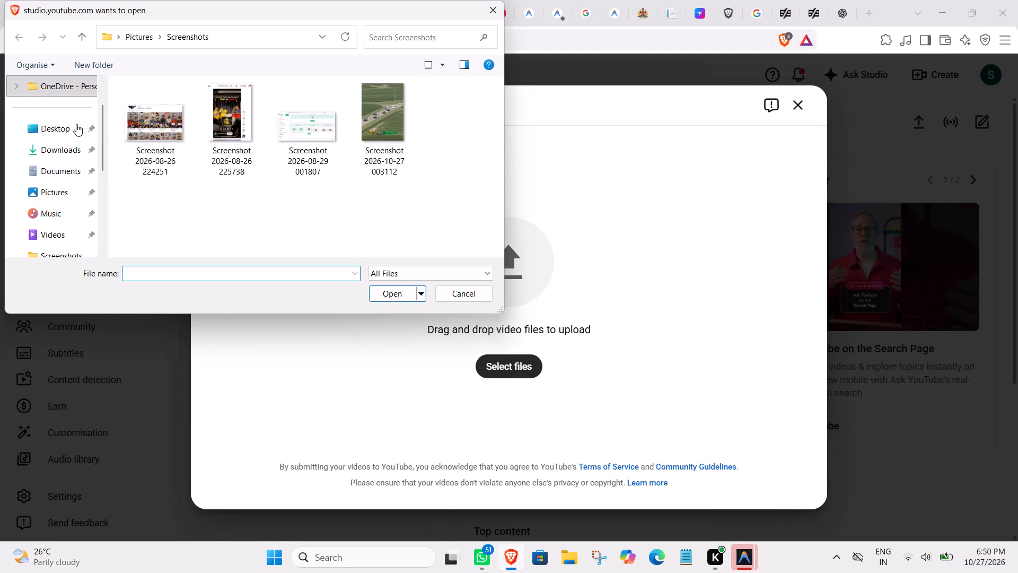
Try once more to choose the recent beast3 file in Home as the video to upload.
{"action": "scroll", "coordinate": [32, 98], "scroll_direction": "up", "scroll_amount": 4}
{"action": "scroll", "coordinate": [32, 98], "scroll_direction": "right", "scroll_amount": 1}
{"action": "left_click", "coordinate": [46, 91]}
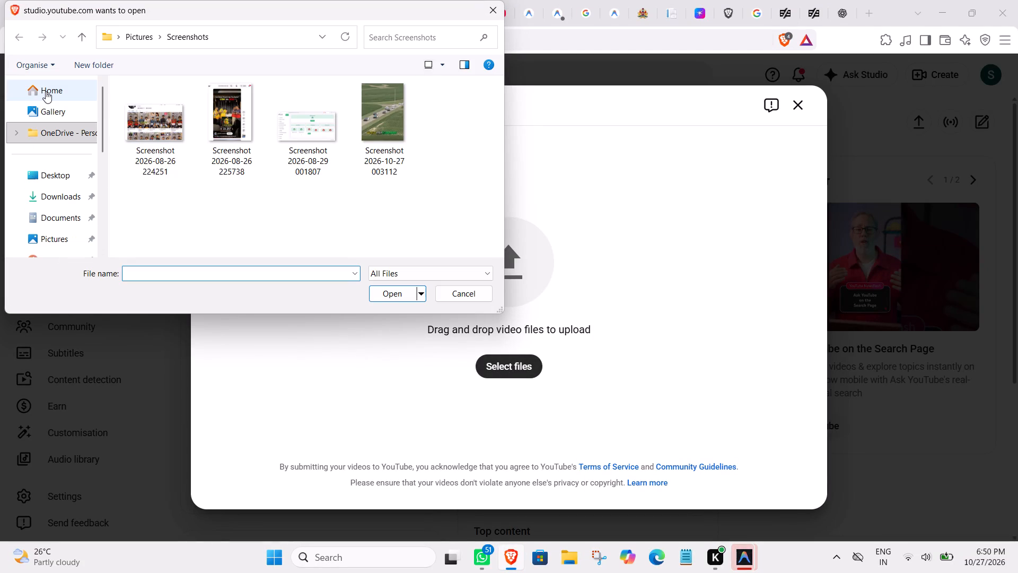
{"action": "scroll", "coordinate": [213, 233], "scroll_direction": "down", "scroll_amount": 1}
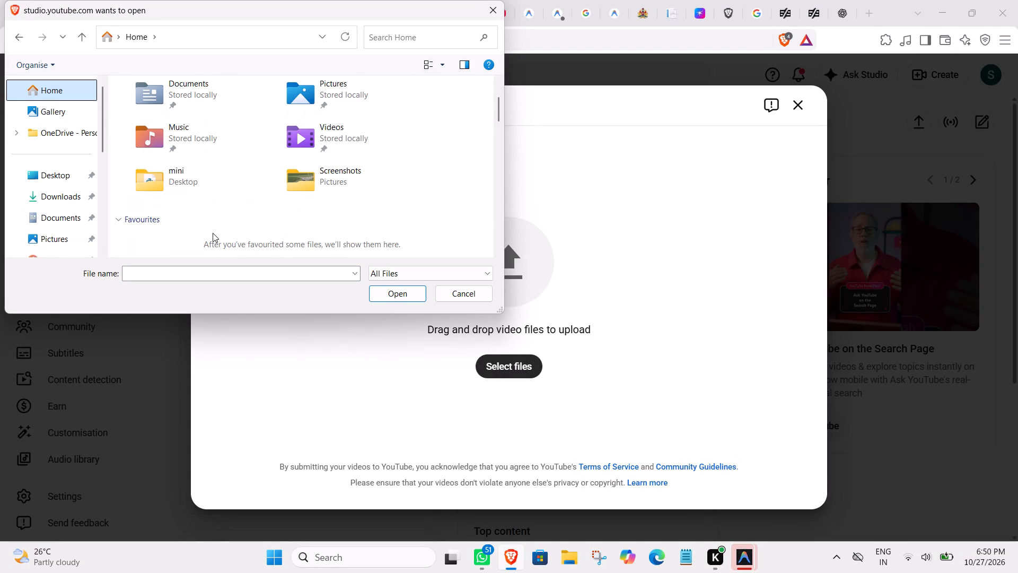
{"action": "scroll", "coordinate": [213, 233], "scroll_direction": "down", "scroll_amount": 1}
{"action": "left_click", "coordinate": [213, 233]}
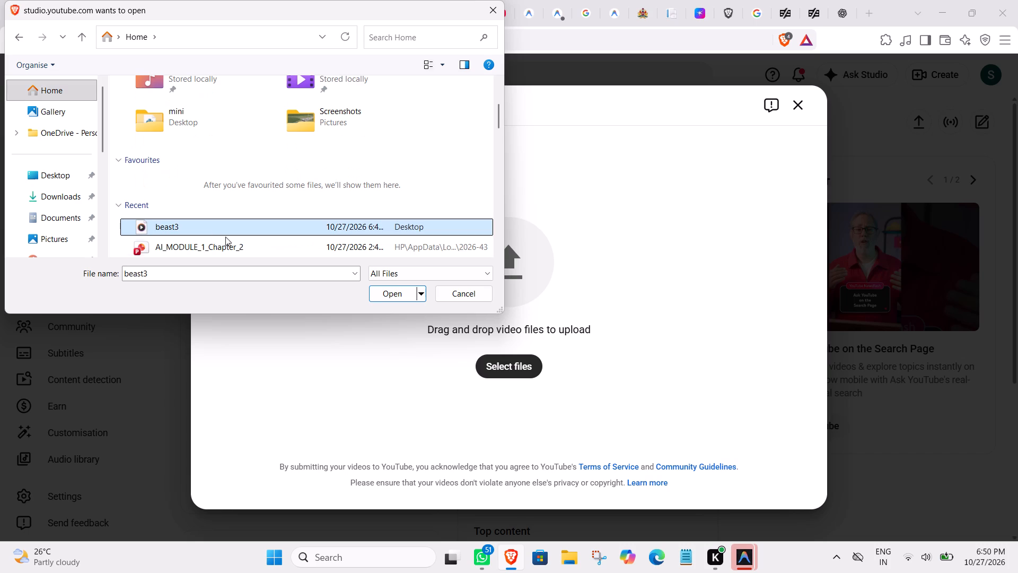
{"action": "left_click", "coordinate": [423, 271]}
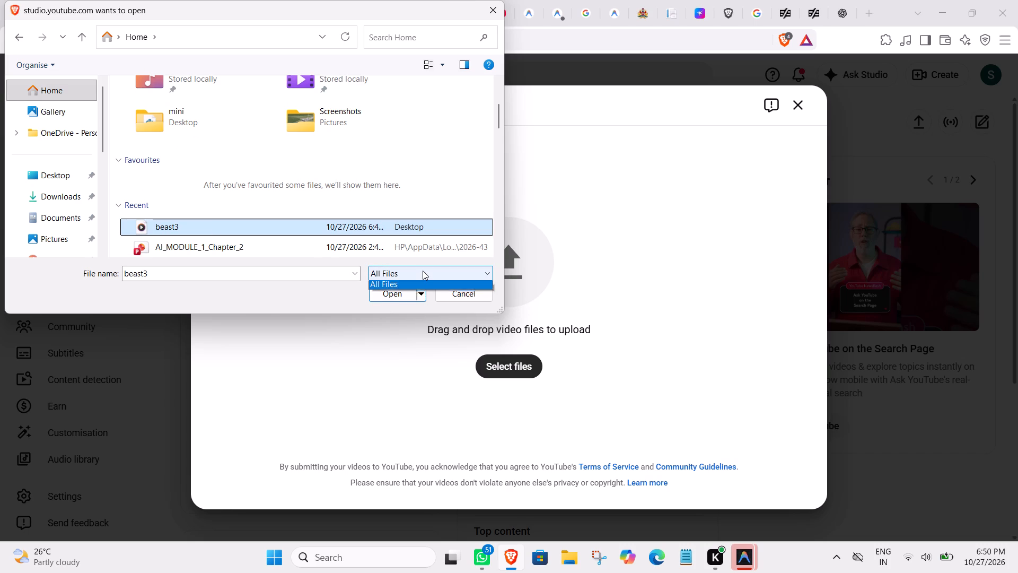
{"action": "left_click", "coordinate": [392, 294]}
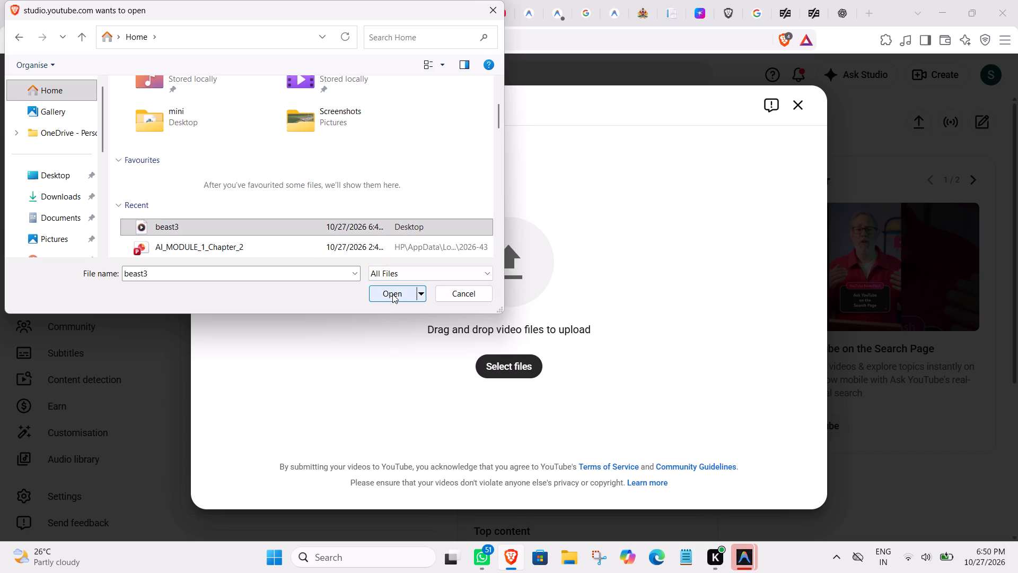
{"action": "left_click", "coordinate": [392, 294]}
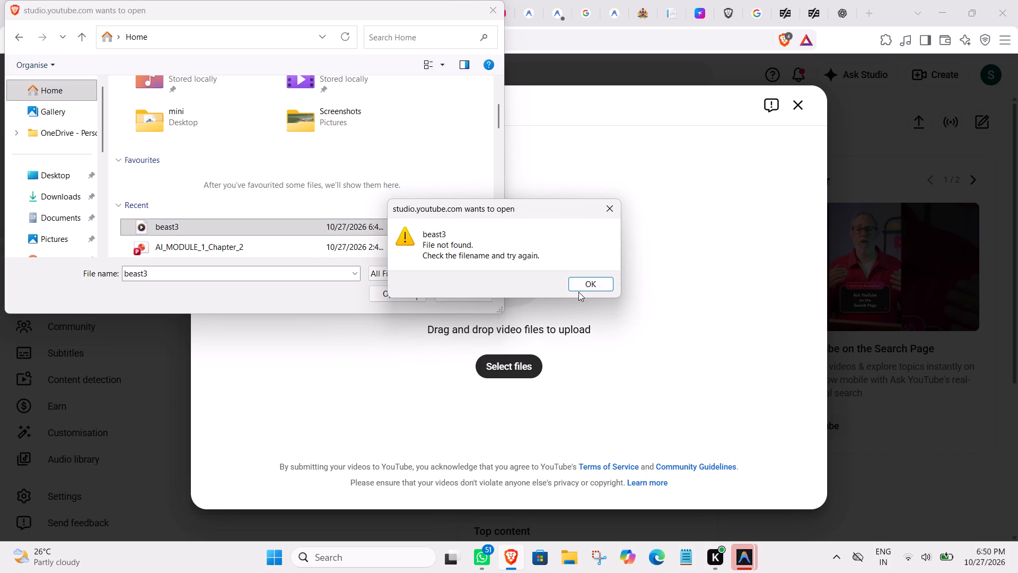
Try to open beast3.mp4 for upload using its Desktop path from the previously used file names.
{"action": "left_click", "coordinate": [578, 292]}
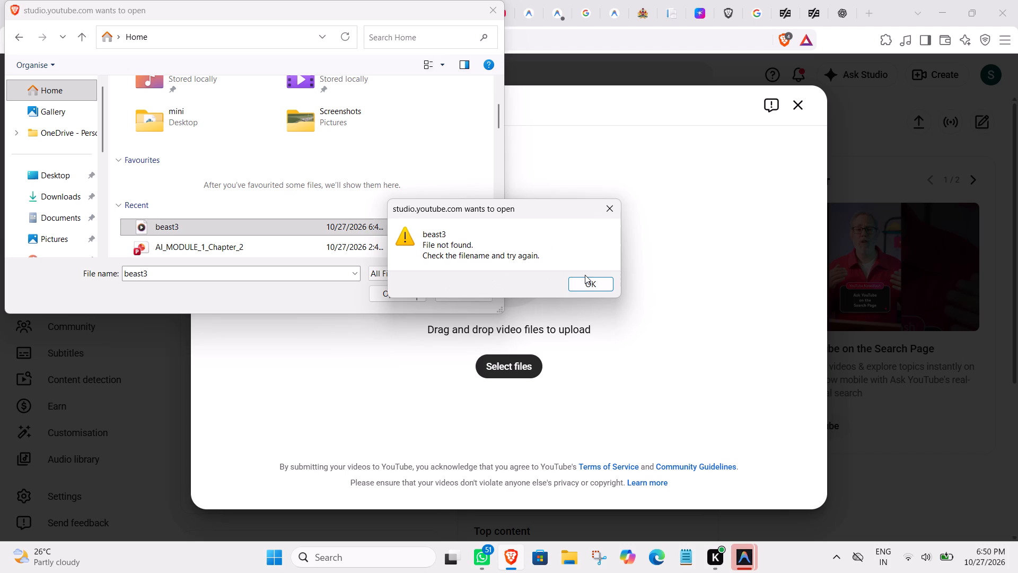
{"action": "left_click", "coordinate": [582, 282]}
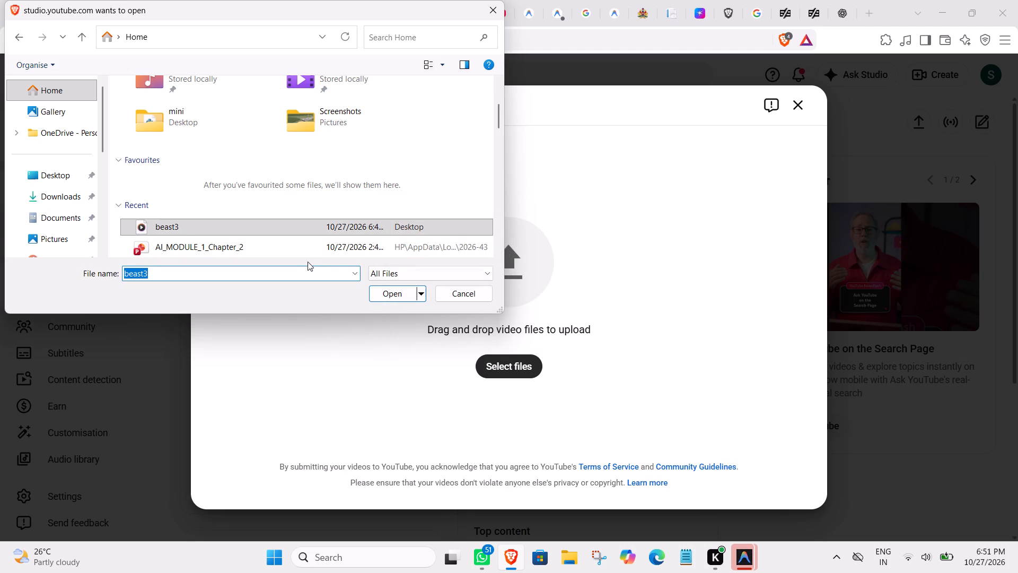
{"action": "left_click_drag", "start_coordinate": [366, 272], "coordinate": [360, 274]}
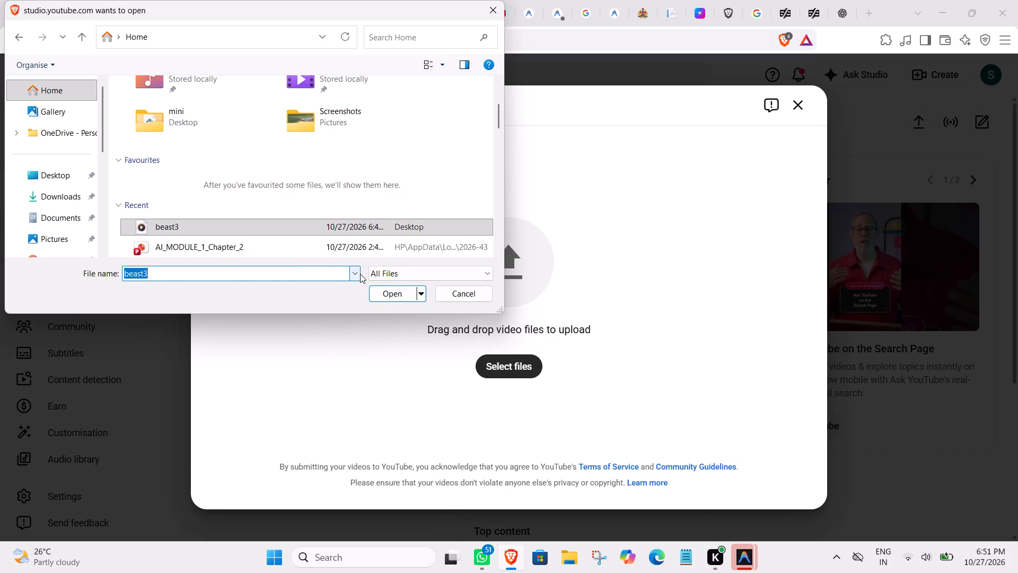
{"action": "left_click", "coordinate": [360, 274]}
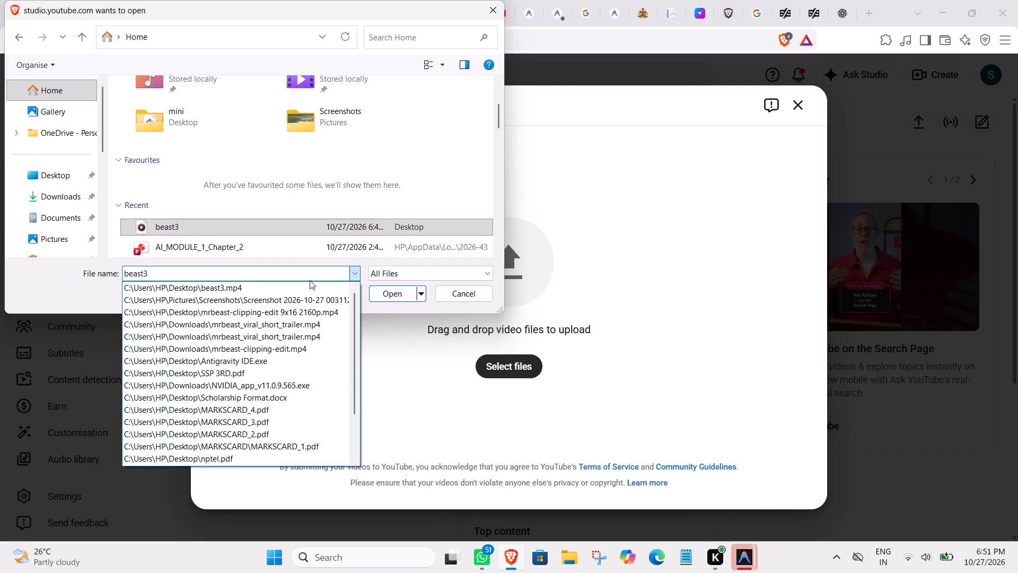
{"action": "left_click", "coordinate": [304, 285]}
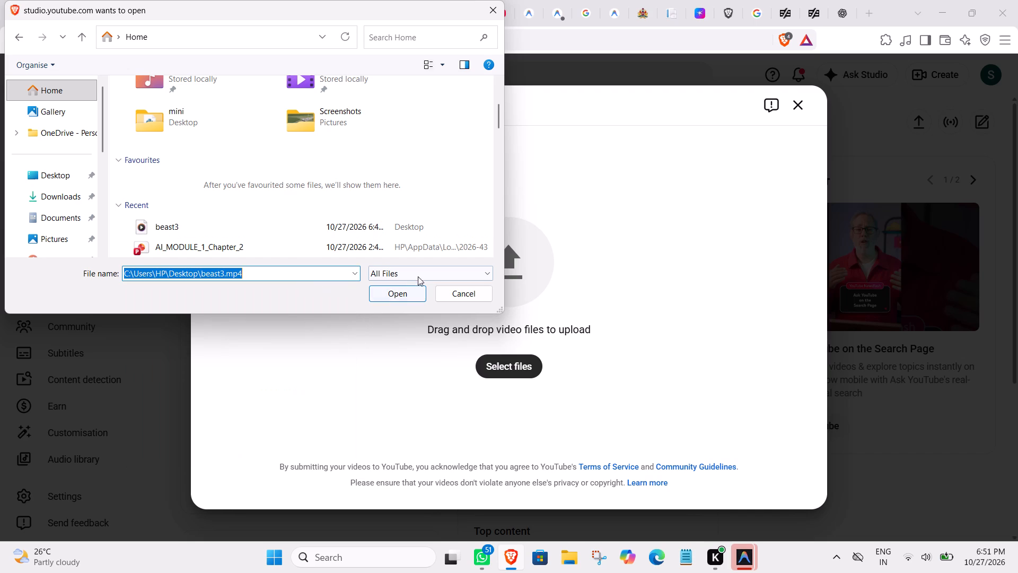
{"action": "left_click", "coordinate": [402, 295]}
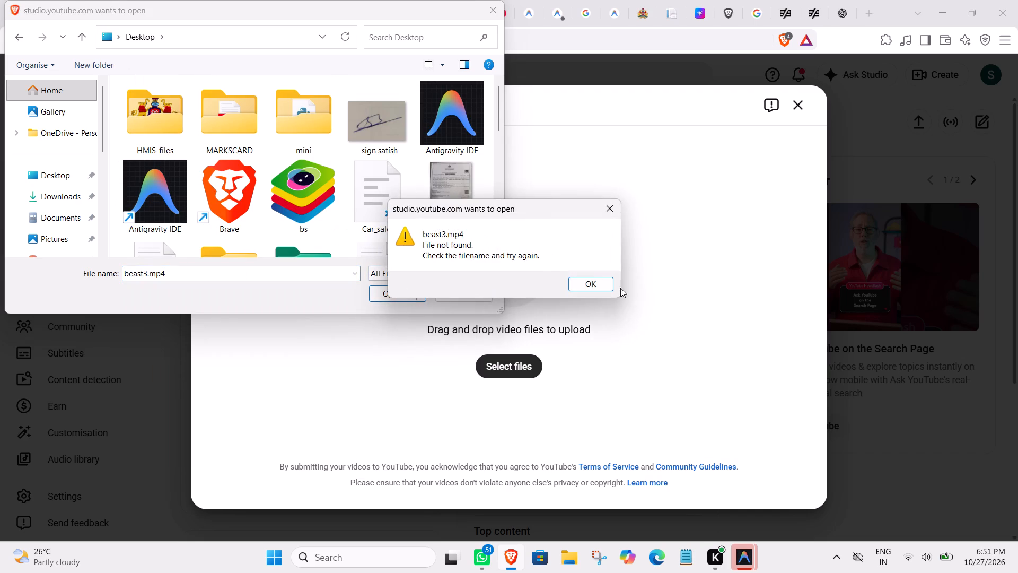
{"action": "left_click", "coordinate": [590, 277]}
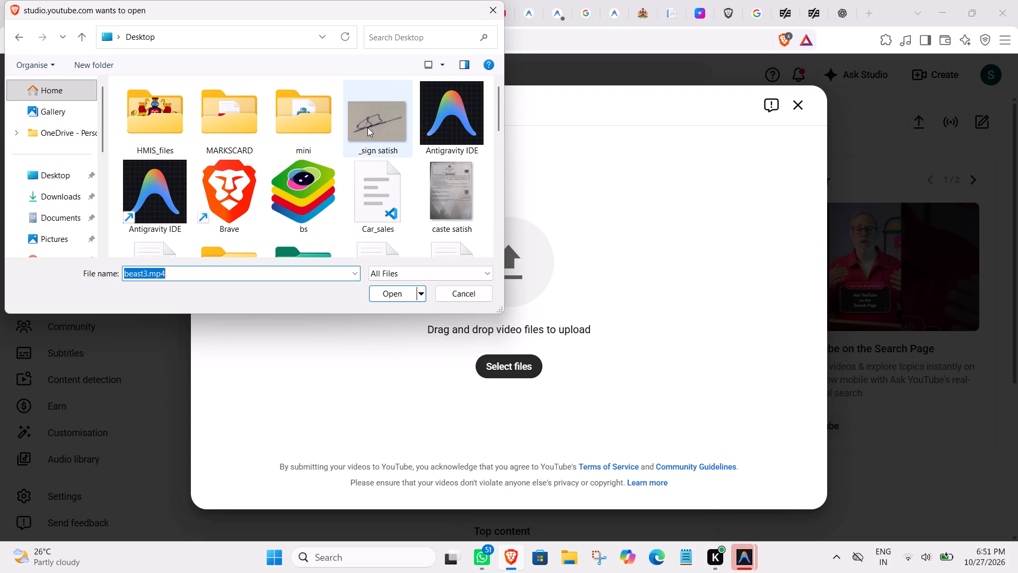
Look through the Desktop folder in the file chooser for the beast3 video.
{"action": "scroll", "coordinate": [367, 127], "scroll_direction": "down", "scroll_amount": 2}
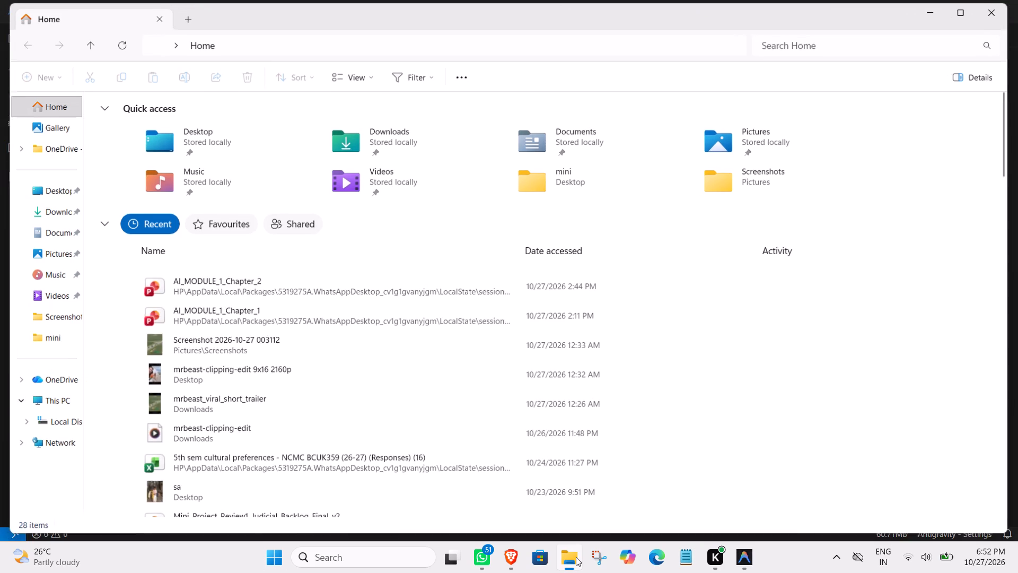
{"action": "scroll", "coordinate": [275, 443], "scroll_direction": "down", "scroll_amount": 3}
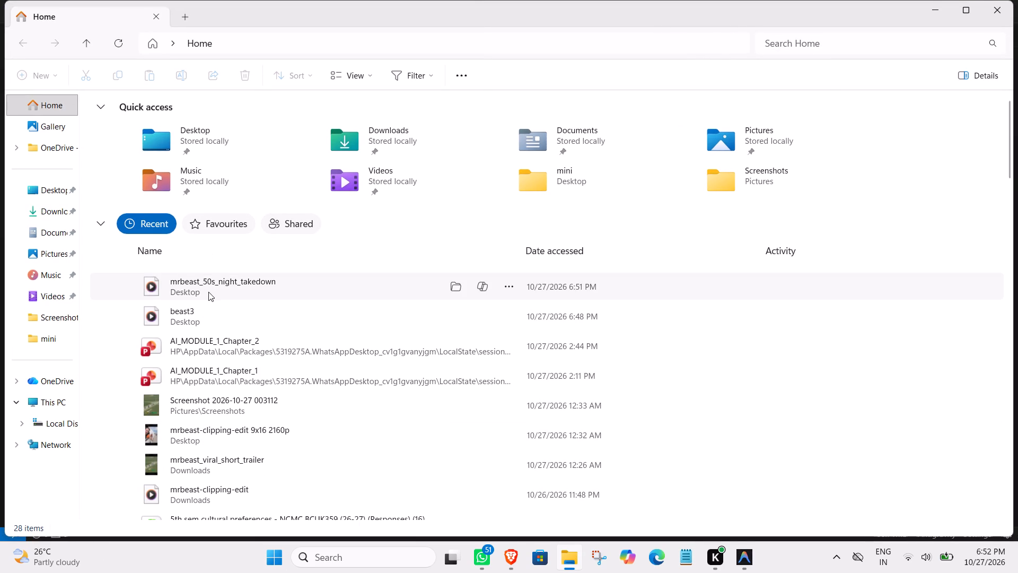
{"action": "double_click", "coordinate": [208, 292]}
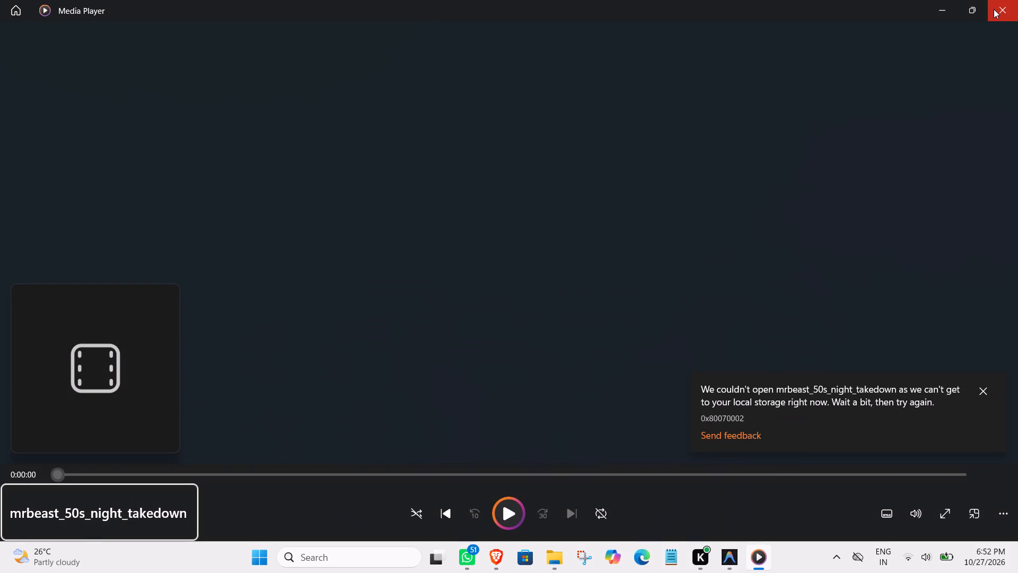
{"action": "left_click", "coordinate": [994, 9]}
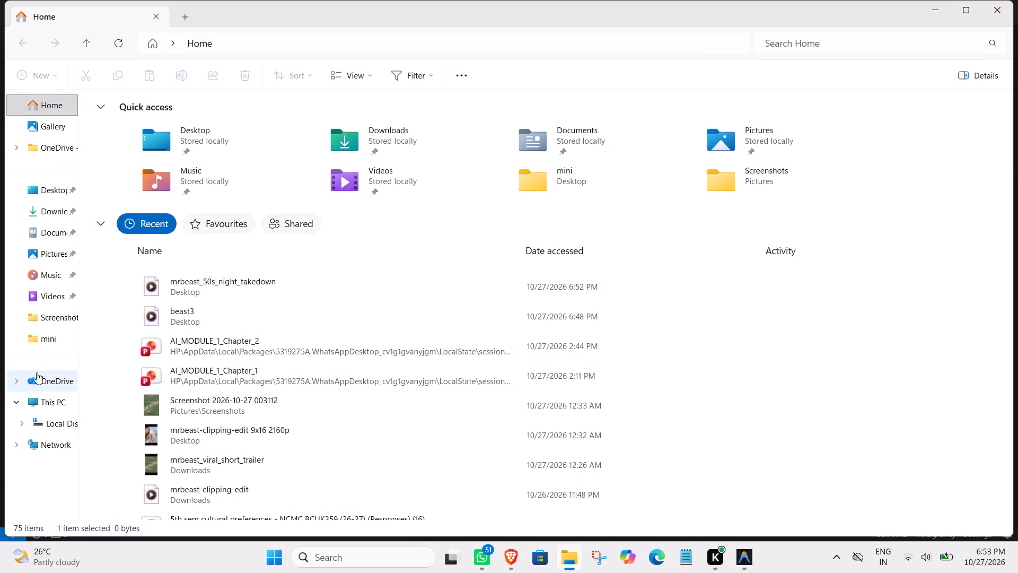
Browse from This PC through Local Disk (C:), Users and HP to open the Downloads folder and look for the takedown video.
{"action": "double_click", "coordinate": [33, 398]}
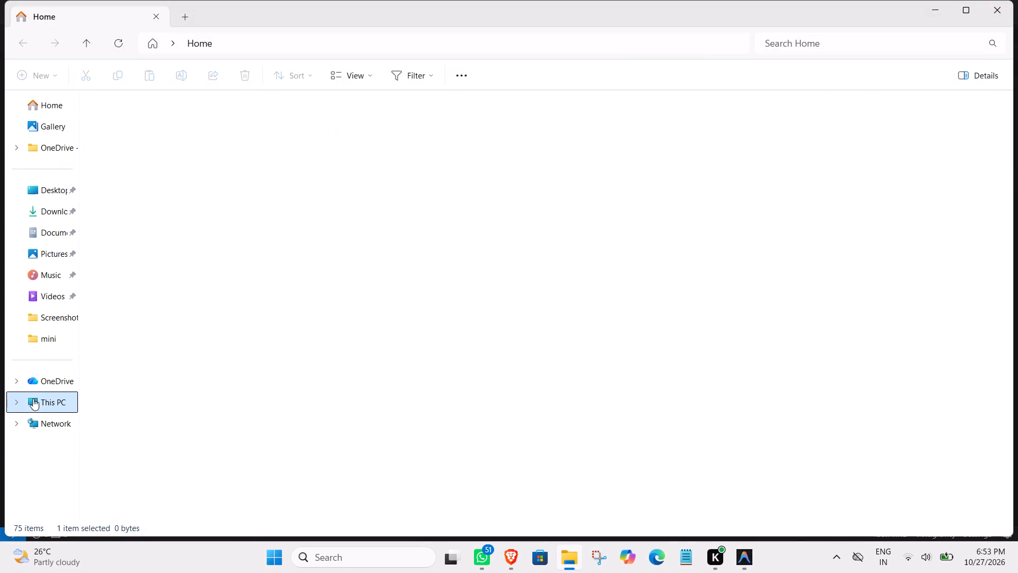
{"action": "double_click", "coordinate": [150, 138]}
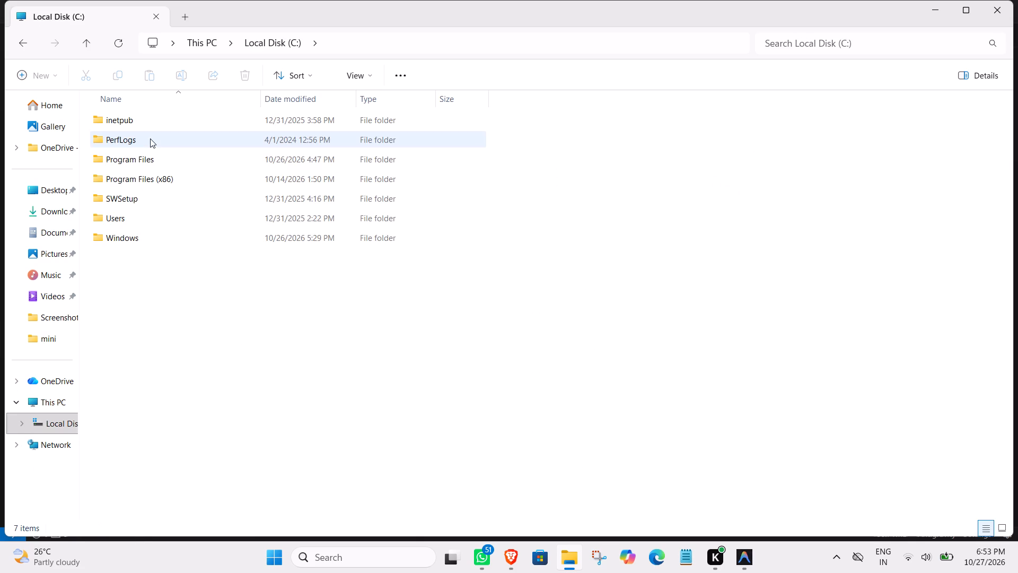
{"action": "left_click", "coordinate": [156, 213]}
{"action": "double_click", "coordinate": [156, 213]}
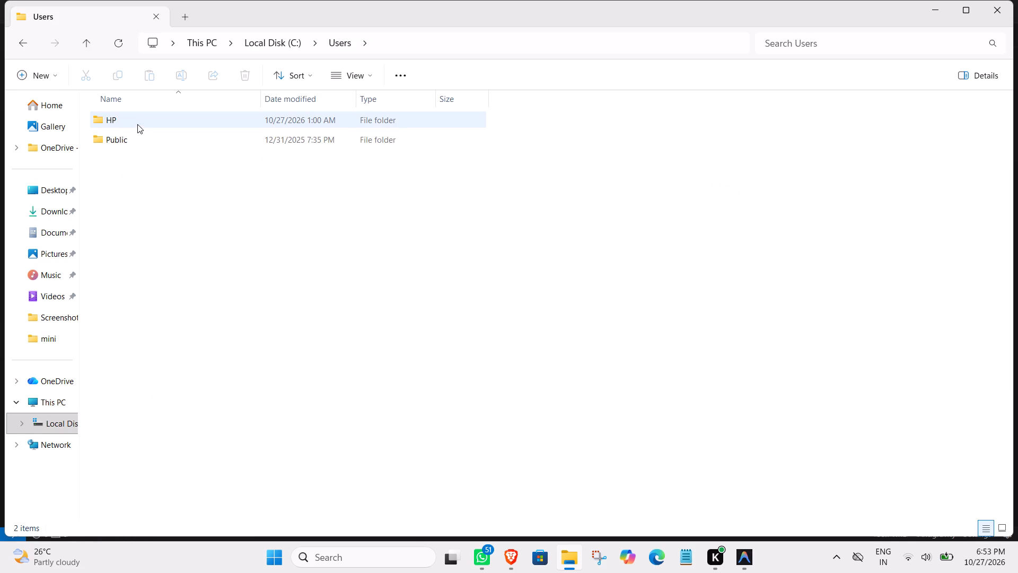
{"action": "left_click", "coordinate": [137, 124]}
{"action": "double_click", "coordinate": [137, 124]}
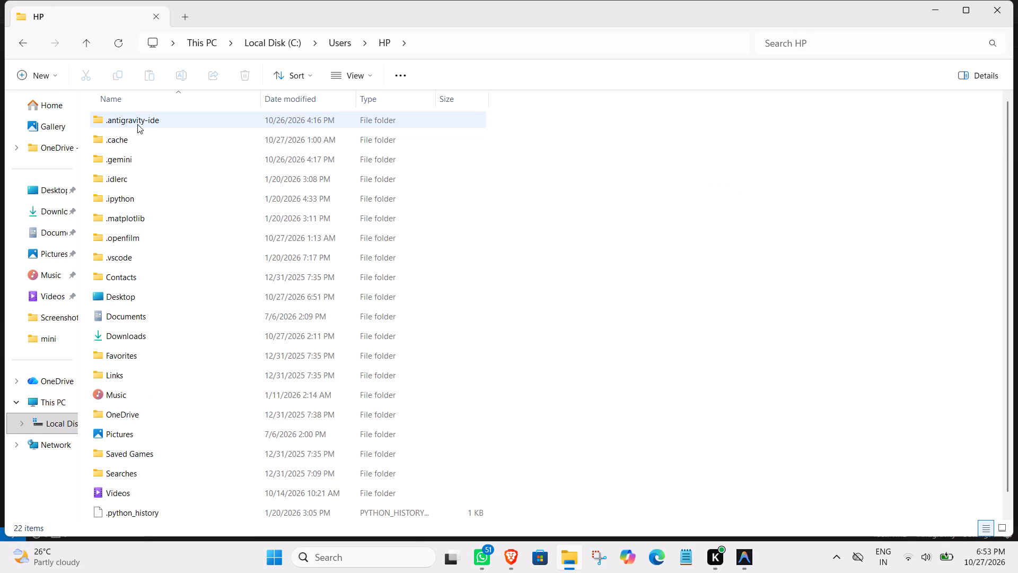
{"action": "left_click", "coordinate": [145, 332]}
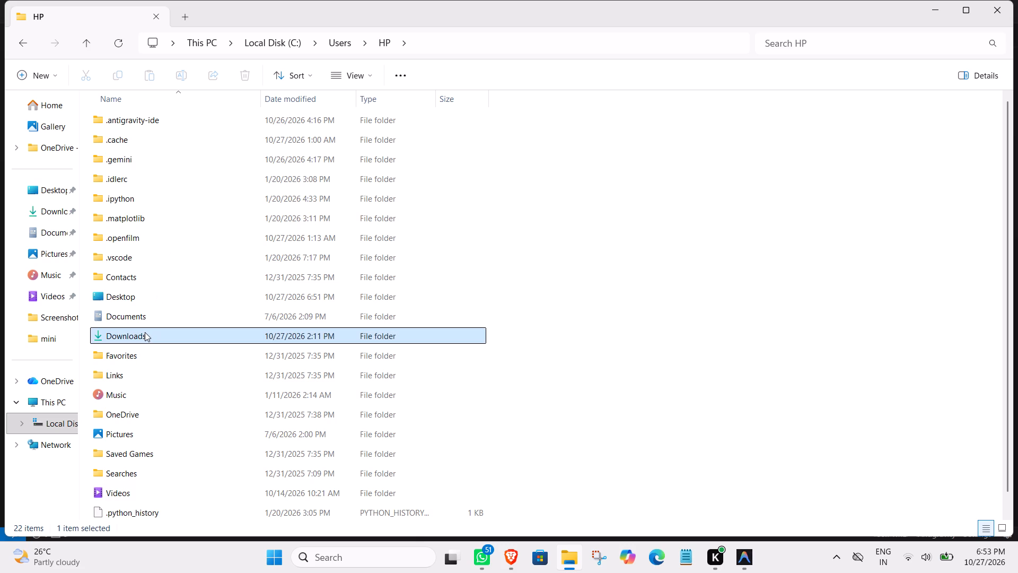
{"action": "double_click", "coordinate": [145, 332]}
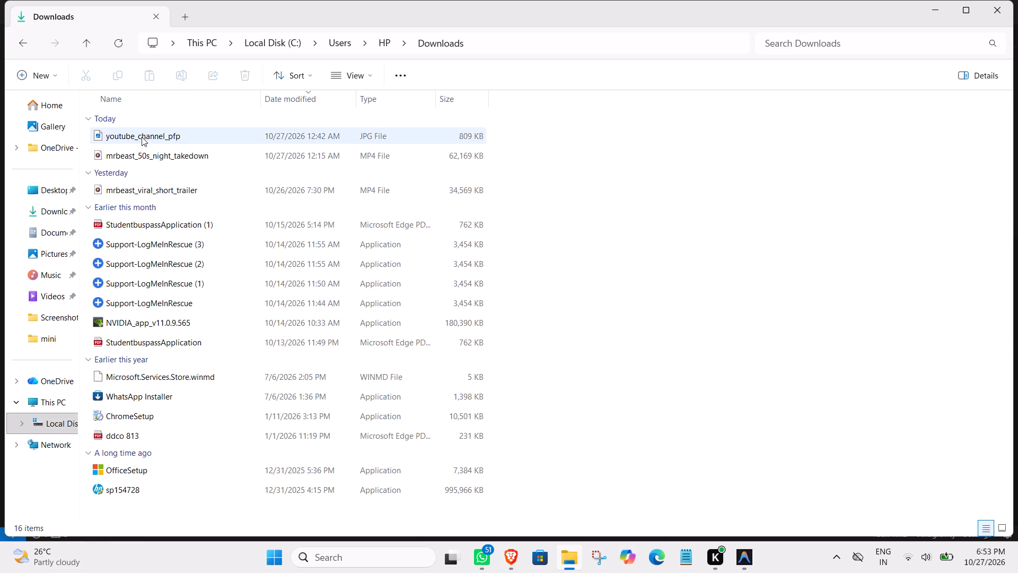
Play mrbeast_50s_night_takedown from the Downloads folder to check the video, and close the media player.
{"action": "left_click", "coordinate": [136, 153]}
{"action": "double_click", "coordinate": [136, 153]}
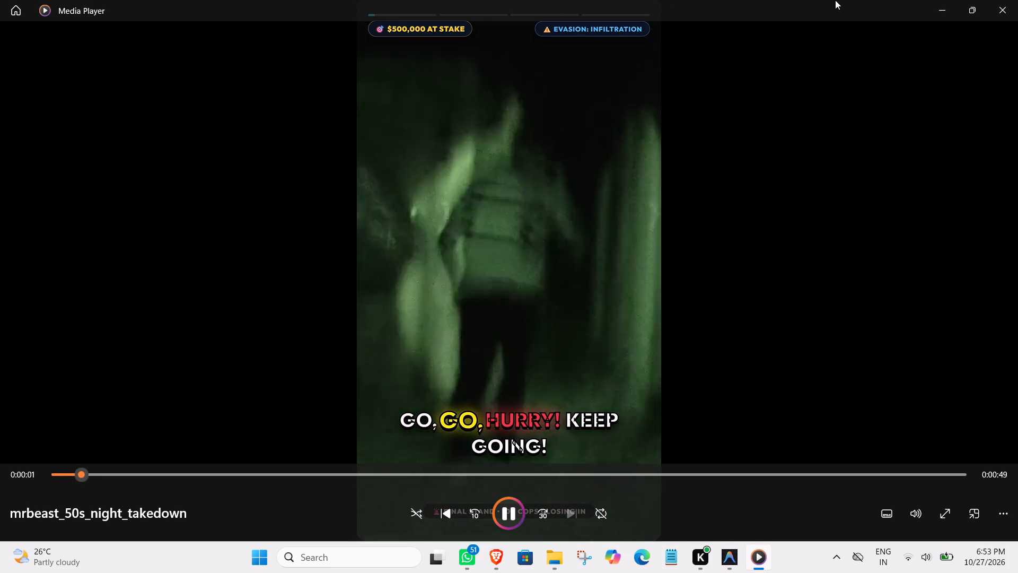
{"action": "left_click", "coordinate": [1017, 0]}
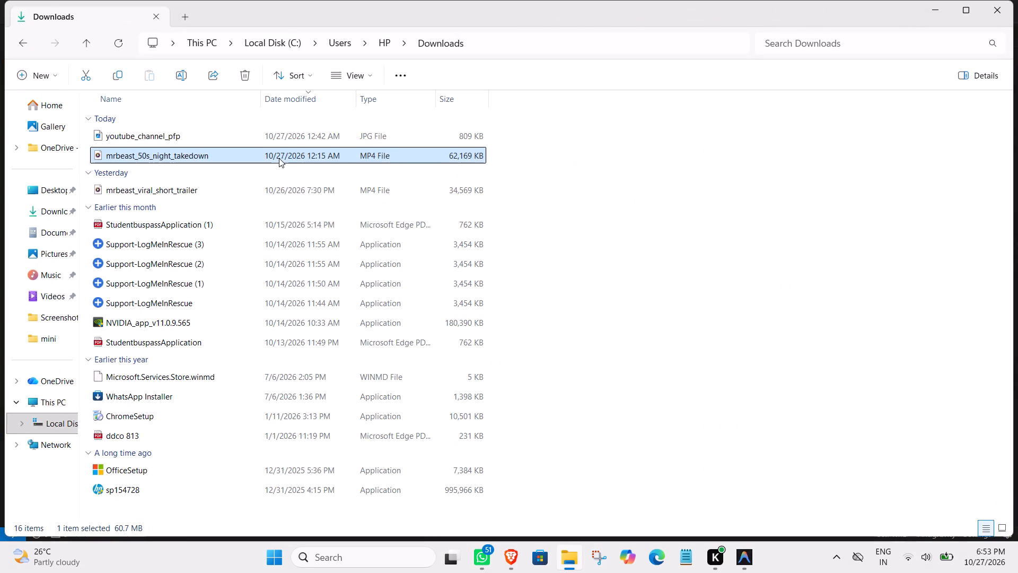
Copy the mrbeast_50s_night_takedown video file from the Downloads folder.
{"action": "right_click", "coordinate": [279, 158]}
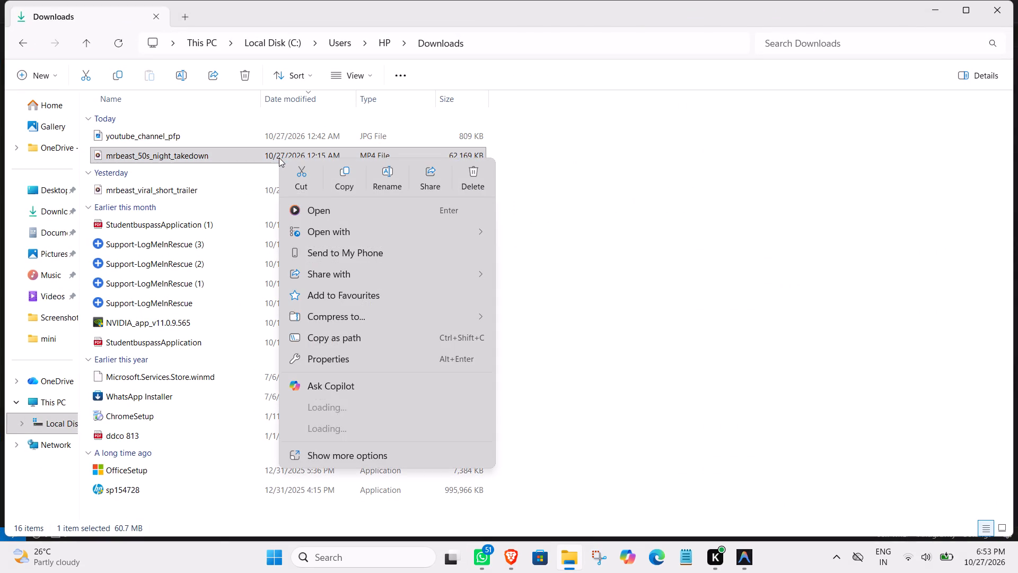
{"action": "left_click", "coordinate": [346, 174]}
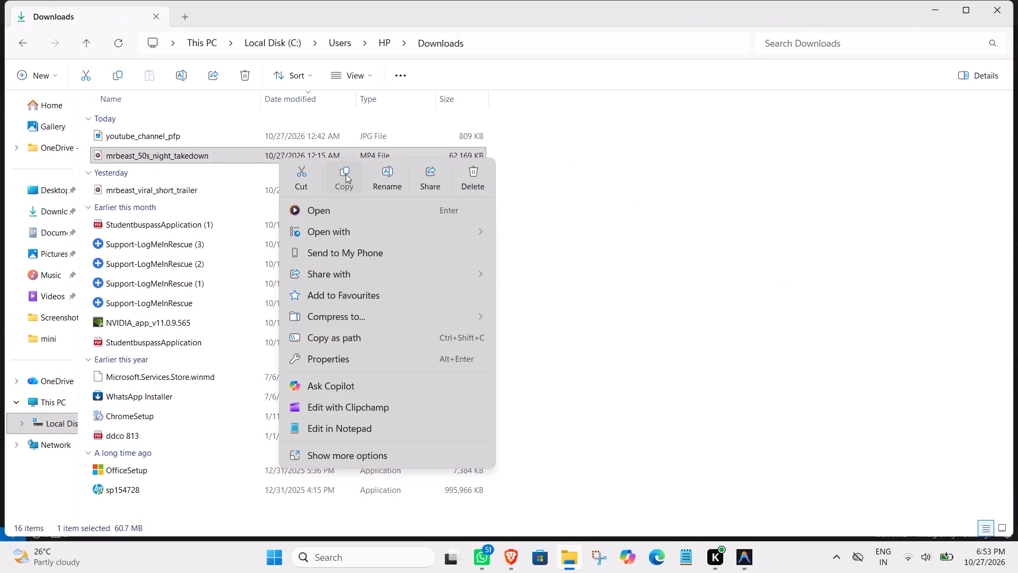
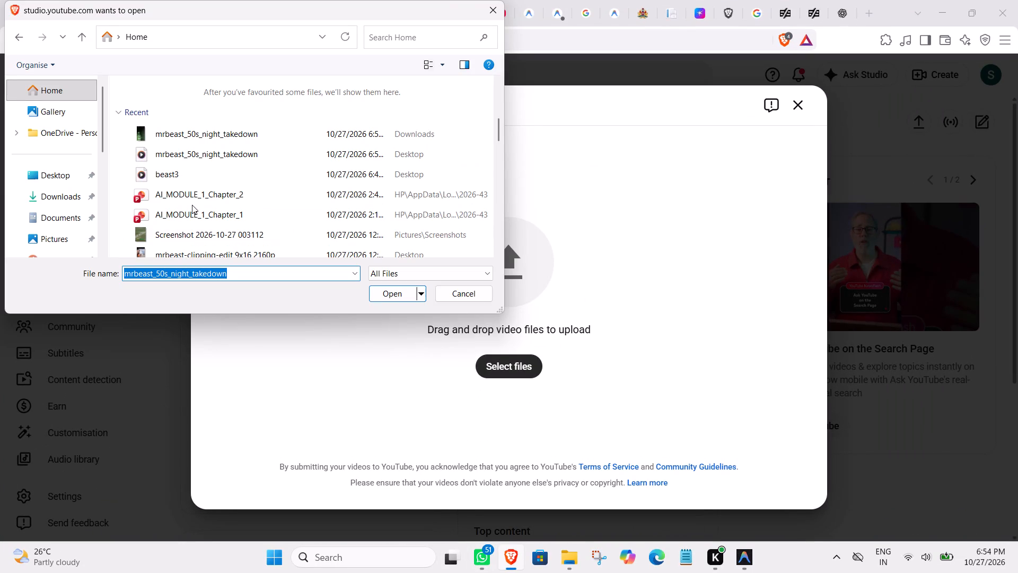
In the upload file chooser, browse from This PC through Local Disk (C:) and Users to open the HP folder.
{"action": "scroll", "coordinate": [59, 170], "scroll_direction": "down", "scroll_amount": 5}
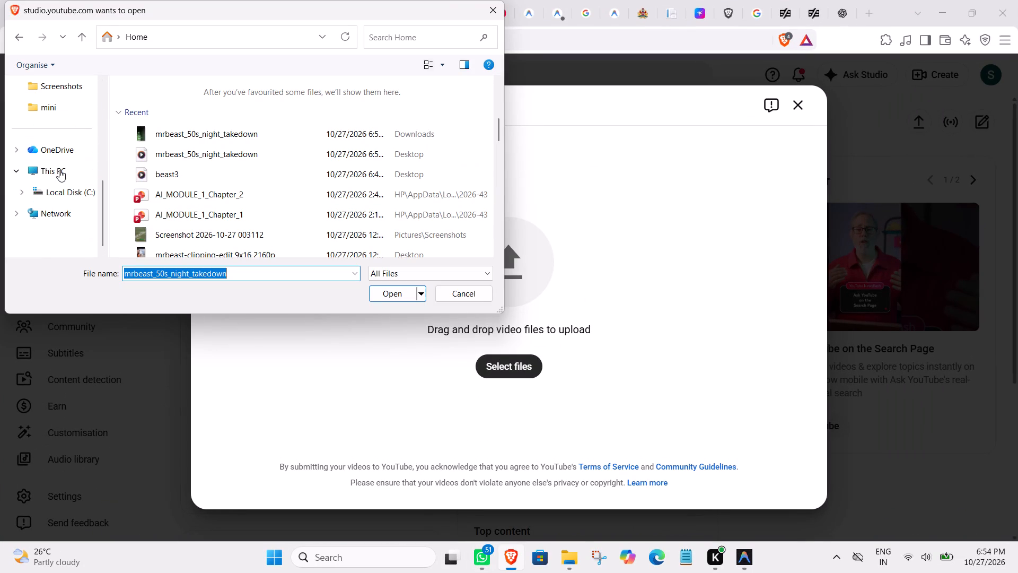
{"action": "left_click", "coordinate": [65, 170]}
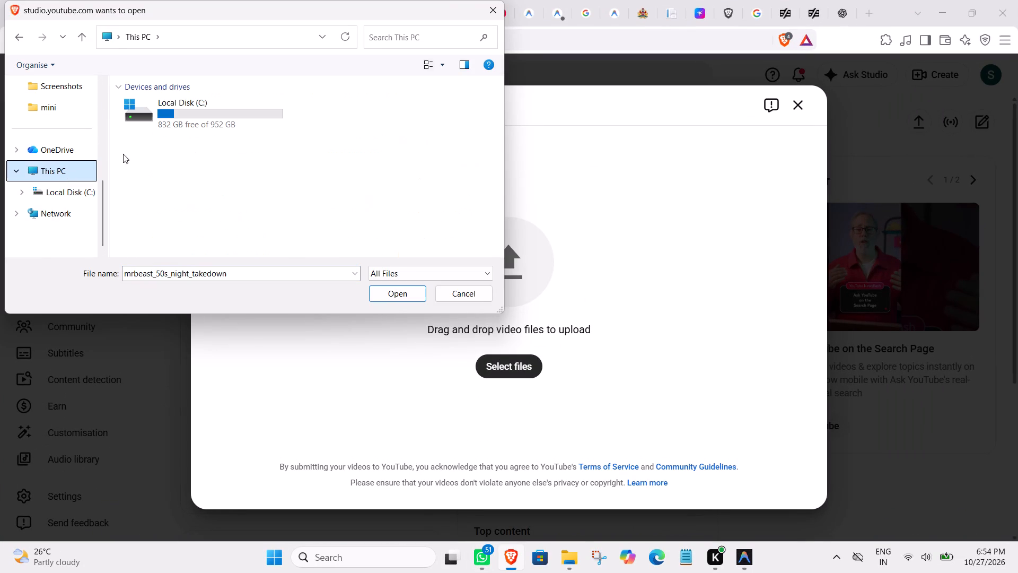
{"action": "left_click", "coordinate": [215, 108]}
{"action": "double_click", "coordinate": [209, 117]}
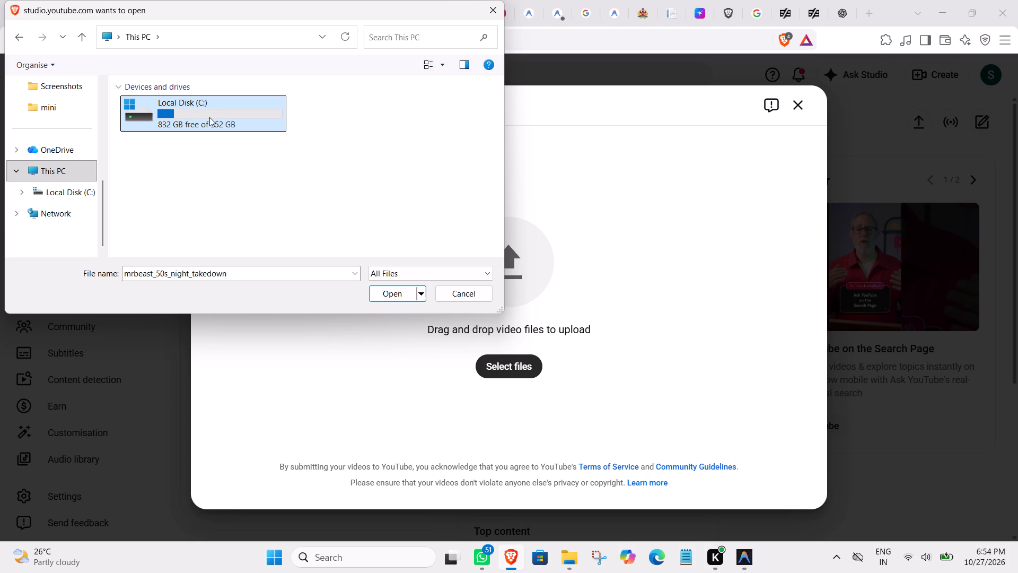
{"action": "double_click", "coordinate": [164, 208]}
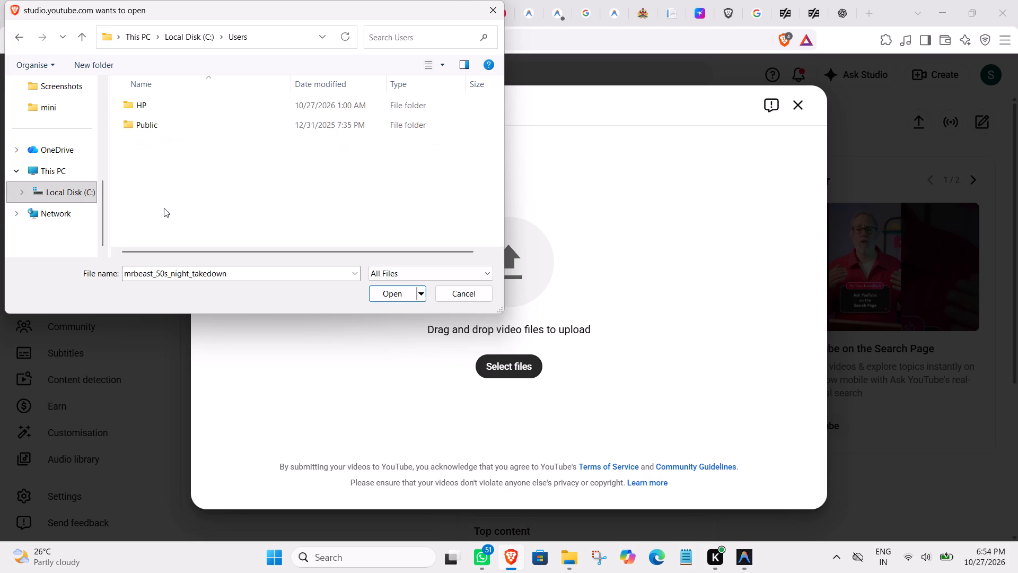
{"action": "left_click", "coordinate": [184, 100]}
{"action": "left_click", "coordinate": [184, 100]}
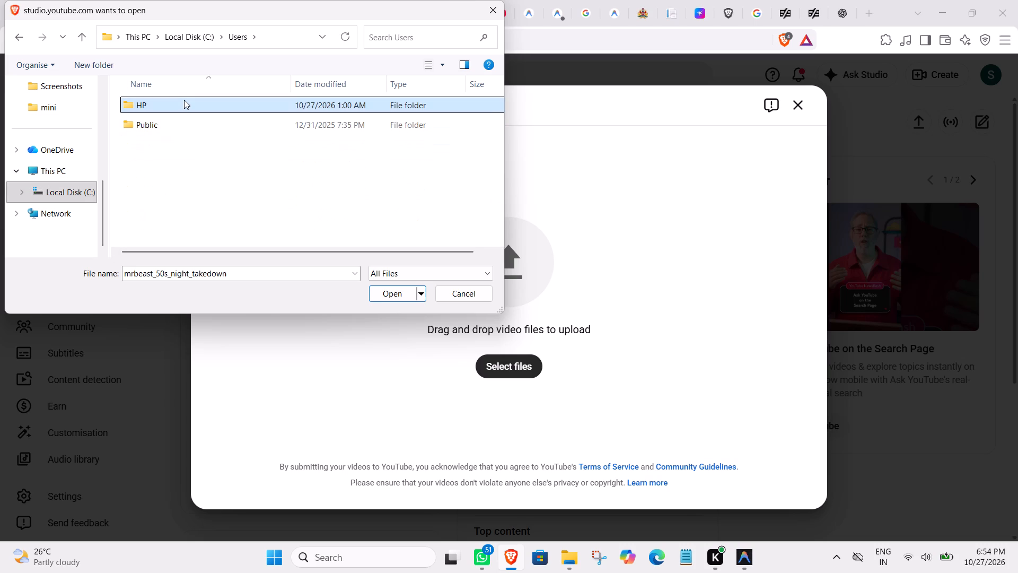
{"action": "double_click", "coordinate": [178, 102]}
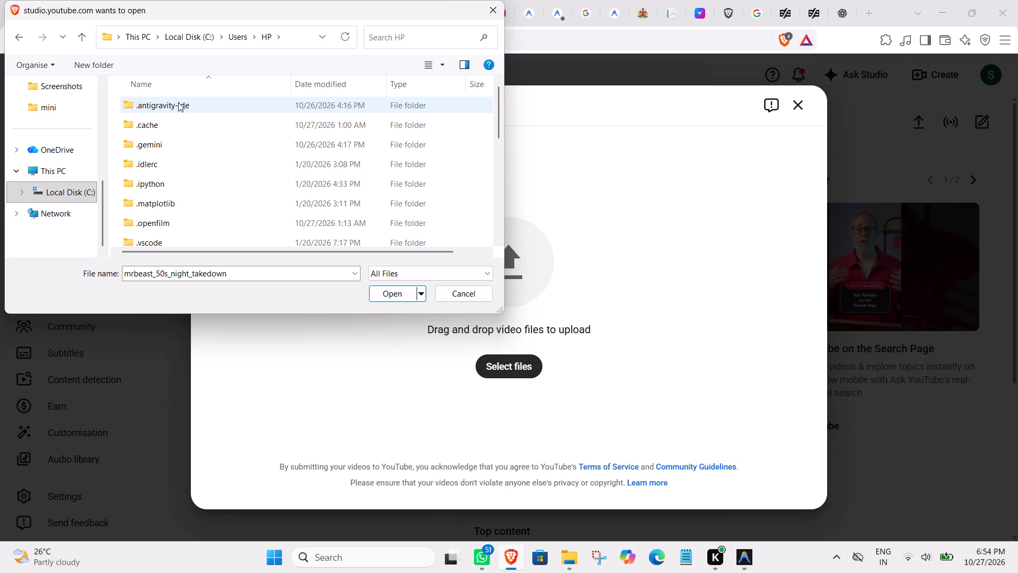
Look through the HP folder's subfolders for the location of the mrbeast_50s_night_takedown video.
{"action": "scroll", "coordinate": [156, 191], "scroll_direction": "down", "scroll_amount": 1}
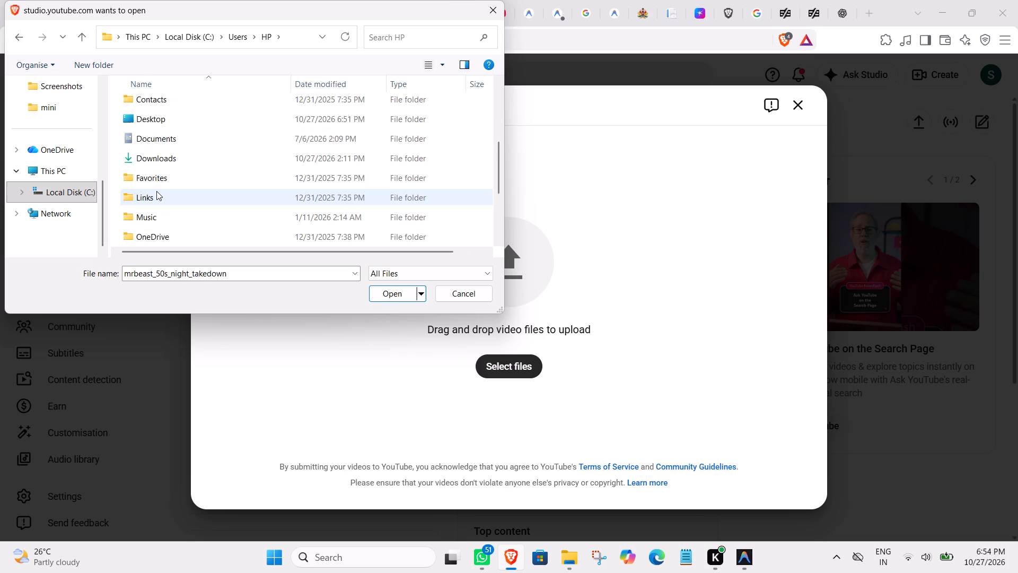
{"action": "scroll", "coordinate": [156, 191], "scroll_direction": "down", "scroll_amount": 3}
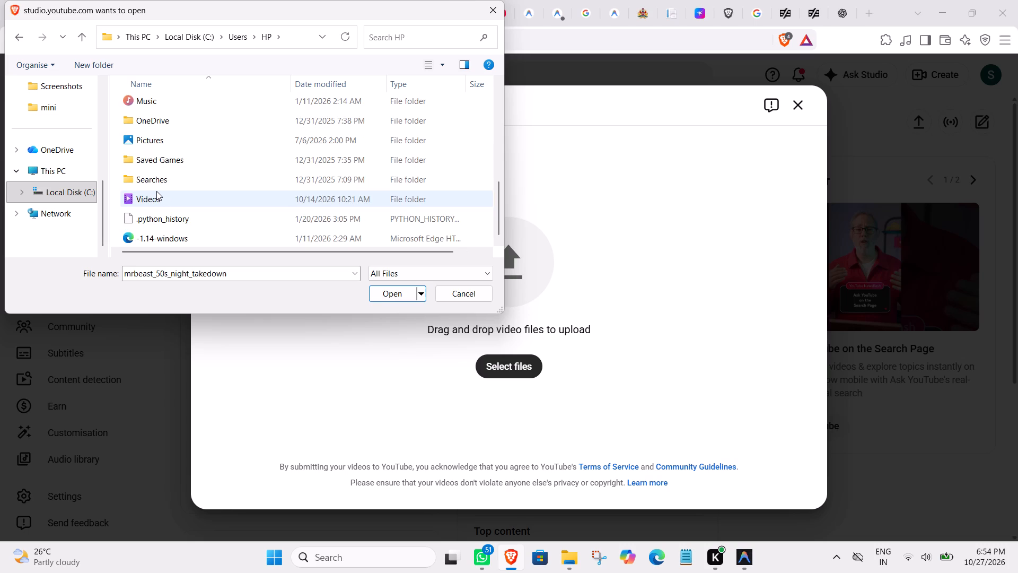
{"action": "scroll", "coordinate": [156, 191], "scroll_direction": "down", "scroll_amount": 3}
{"action": "left_click_drag", "start_coordinate": [496, 181], "coordinate": [498, 109]}
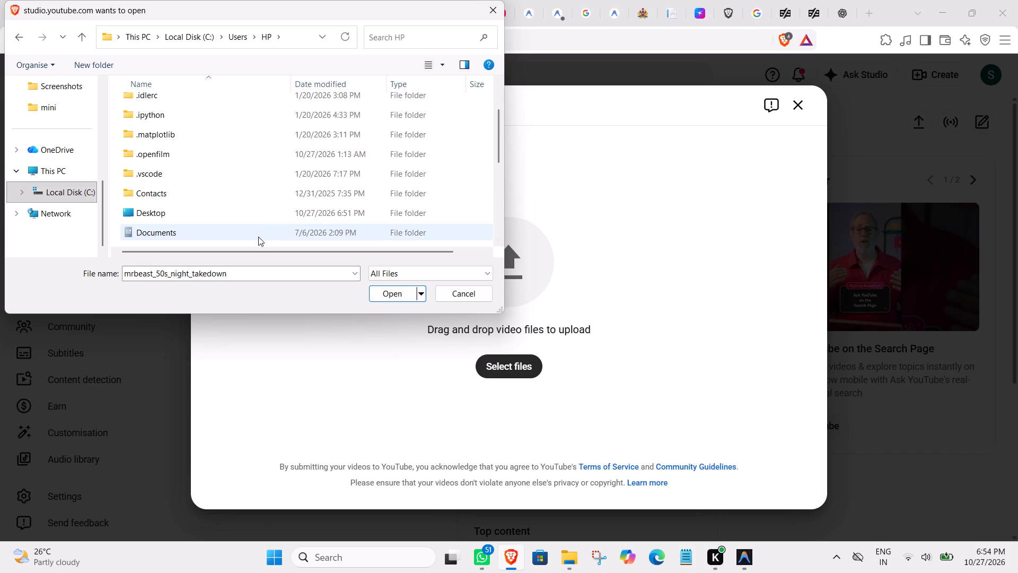
{"action": "scroll", "coordinate": [258, 237], "scroll_direction": "down", "scroll_amount": 1}
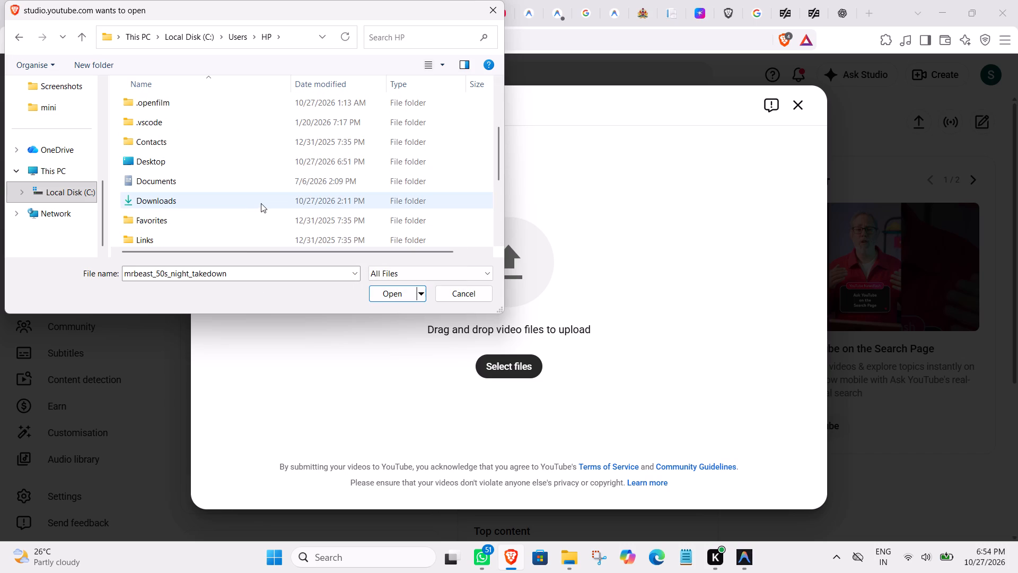
Choose mrbeast_50s_night_takedown from the Downloads folder as the video to upload.
{"action": "left_click", "coordinate": [261, 203]}
{"action": "left_click", "coordinate": [261, 203]}
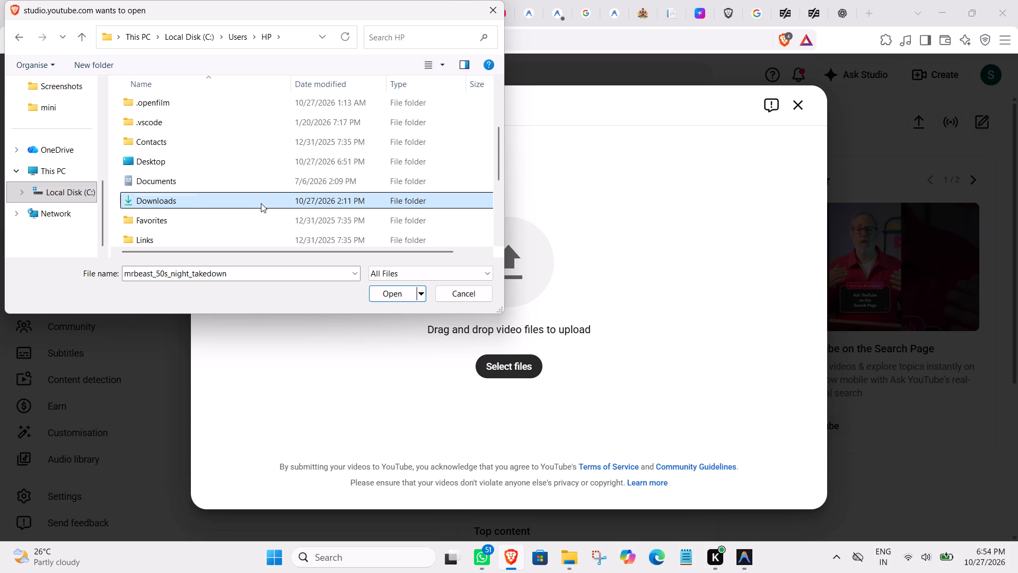
{"action": "left_click", "coordinate": [261, 203]}
{"action": "left_click", "coordinate": [261, 203]}
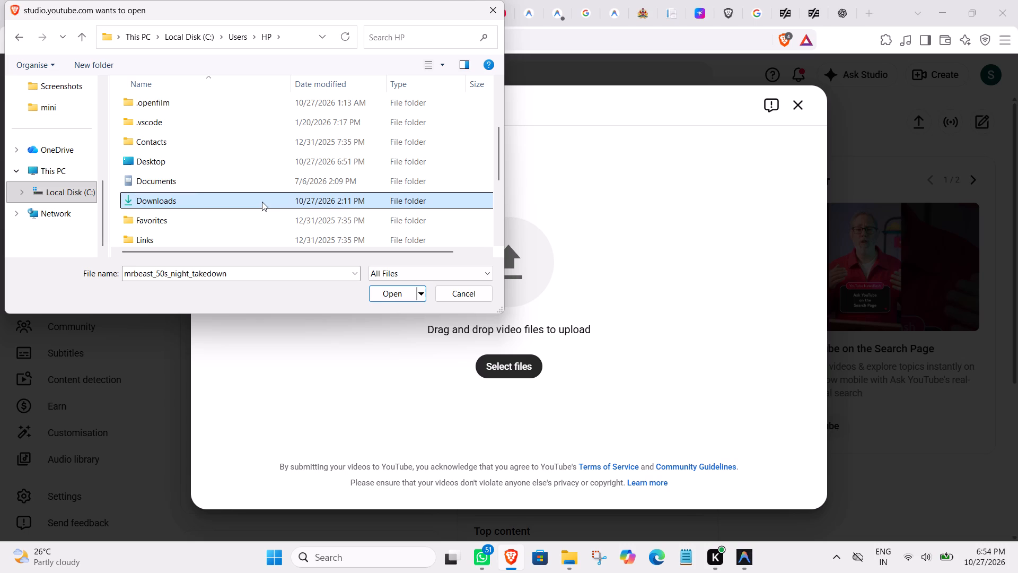
{"action": "double_click", "coordinate": [266, 197]}
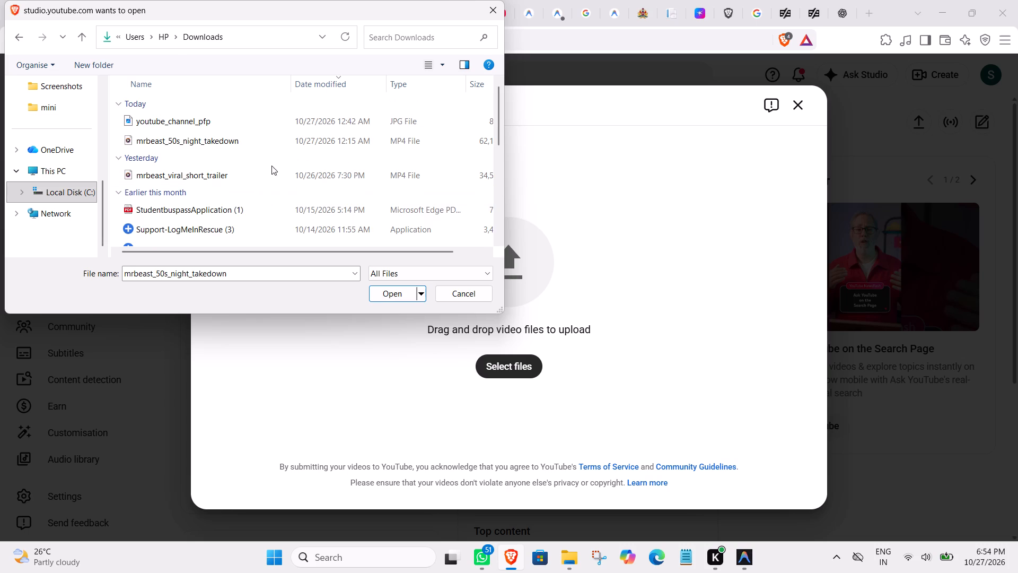
{"action": "left_click", "coordinate": [284, 137]}
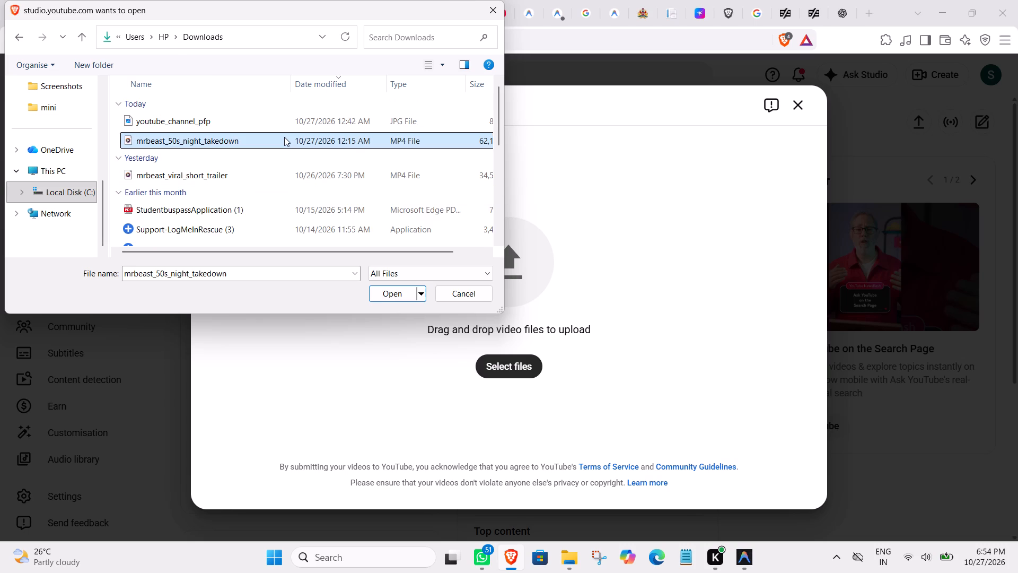
{"action": "left_click", "coordinate": [284, 137]}
{"action": "left_click", "coordinate": [284, 137]}
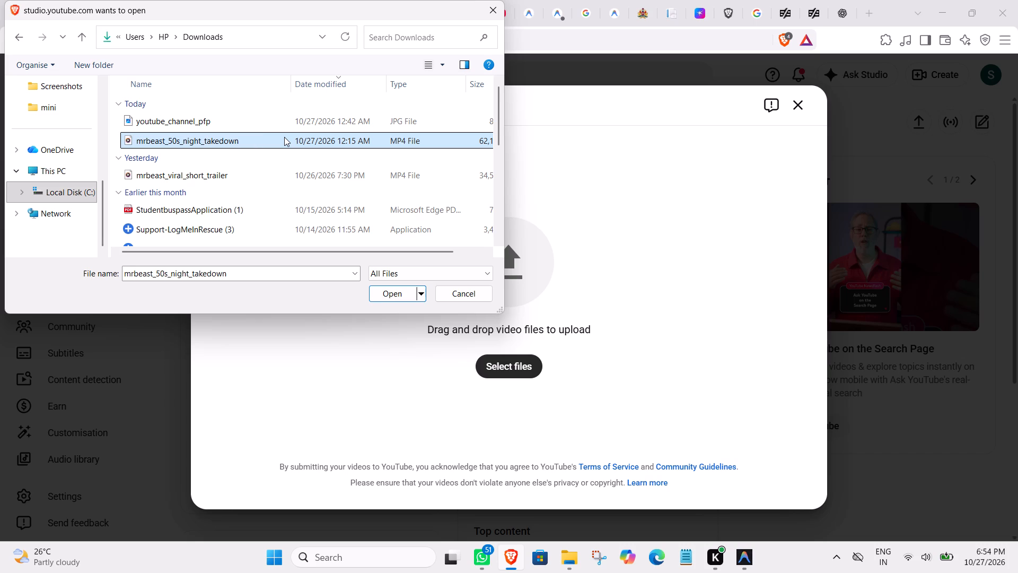
{"action": "left_click", "coordinate": [284, 137]}
{"action": "left_click", "coordinate": [284, 137]}
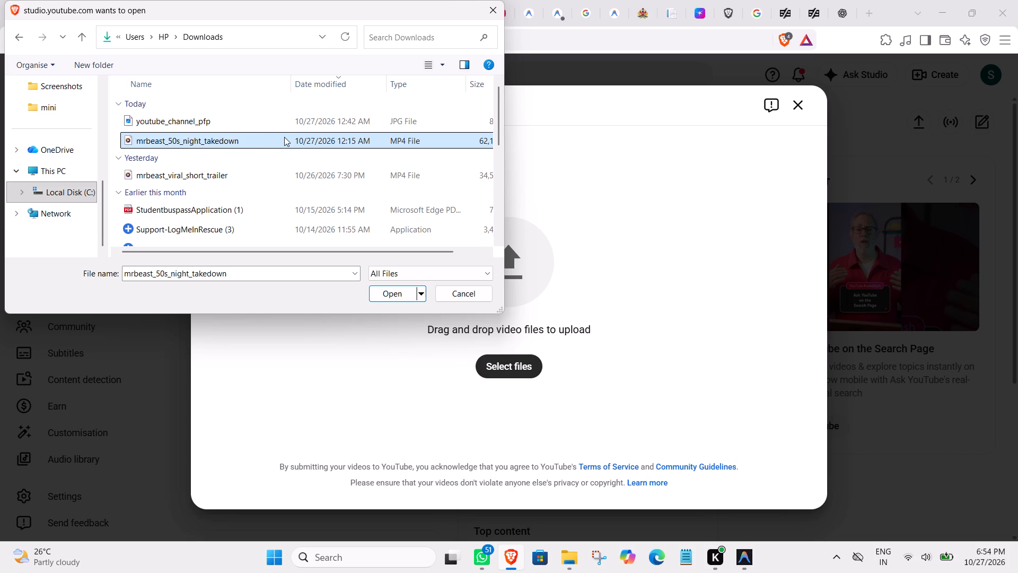
{"action": "left_click", "coordinate": [284, 137]}
{"action": "double_click", "coordinate": [284, 137]}
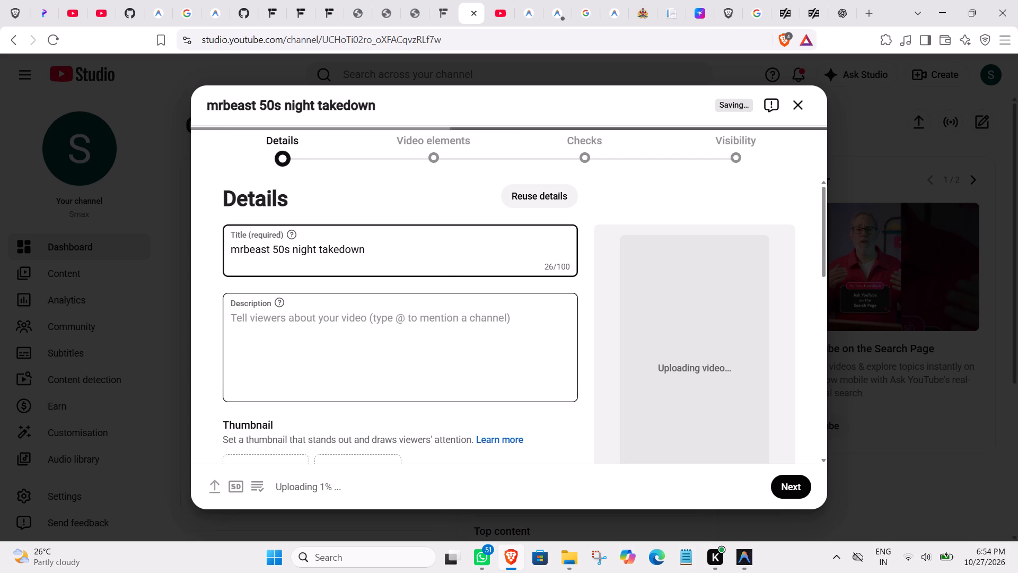
Start editing the title in the uploaded video's details.
{"action": "left_click", "coordinate": [463, 247]}
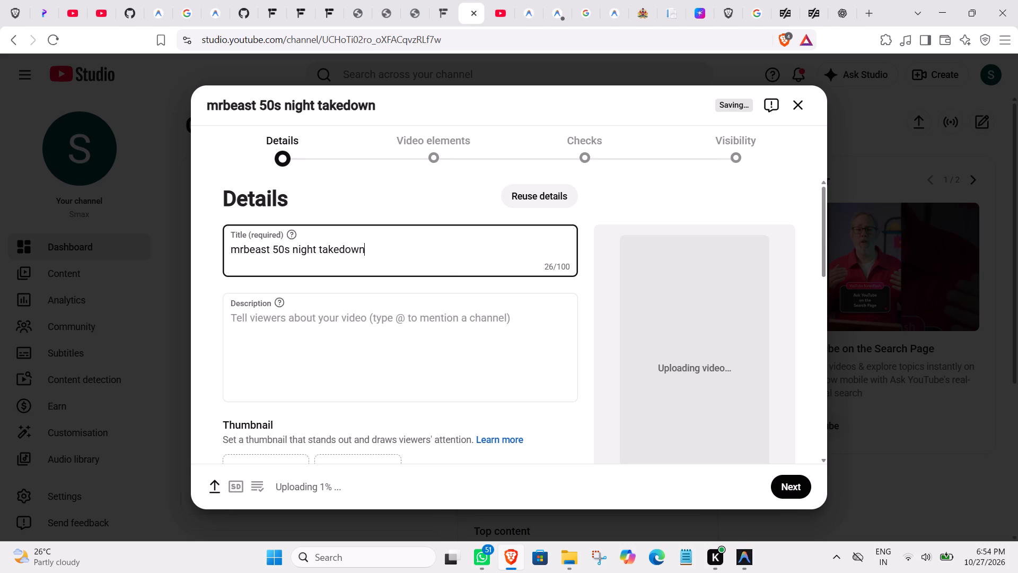
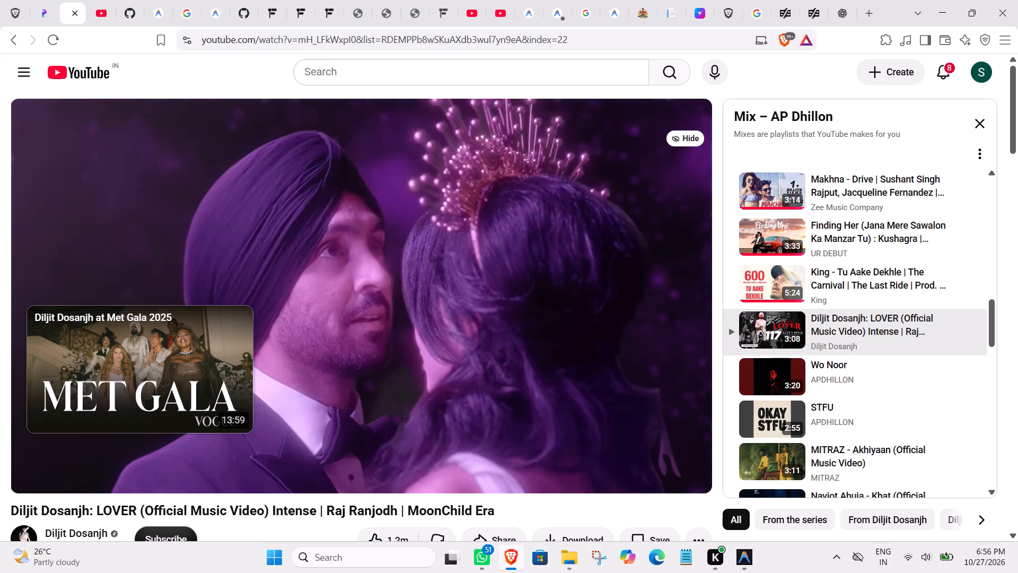
{"action": "left_click", "coordinate": [507, 70]}
{"action": "type", "text": "kone"}
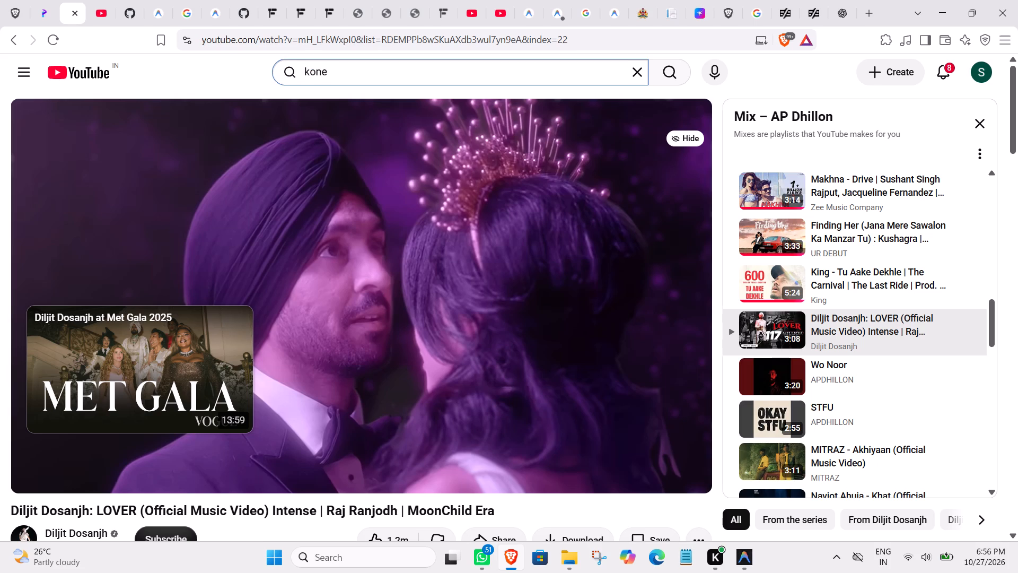
{"action": "type", "text": "vare"}
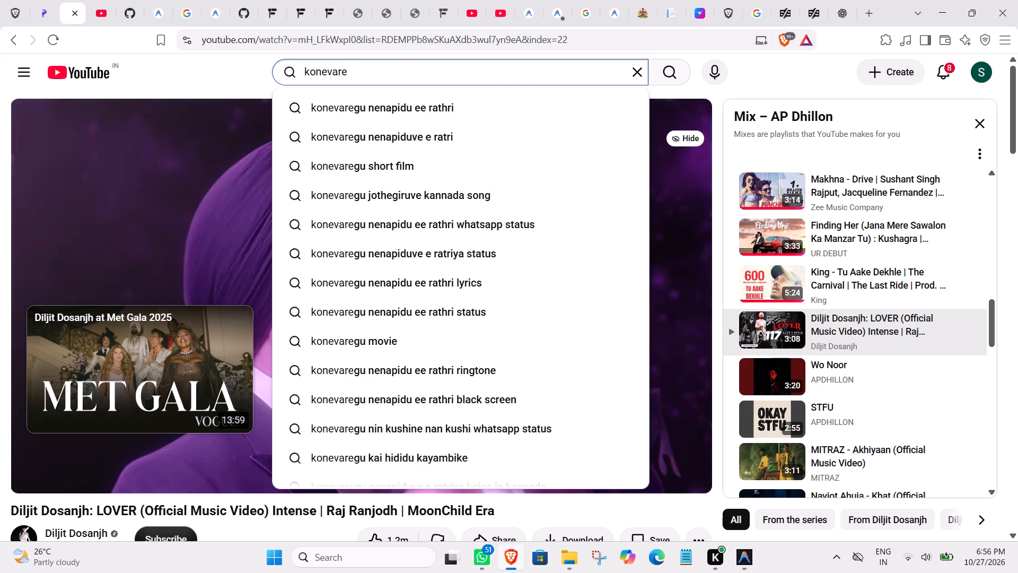
{"action": "type", "text": "gu"}
{"action": "key", "text": "space"}
{"action": "type", "text": "nenepidub"}
{"action": "key", "text": "BackSpace"}
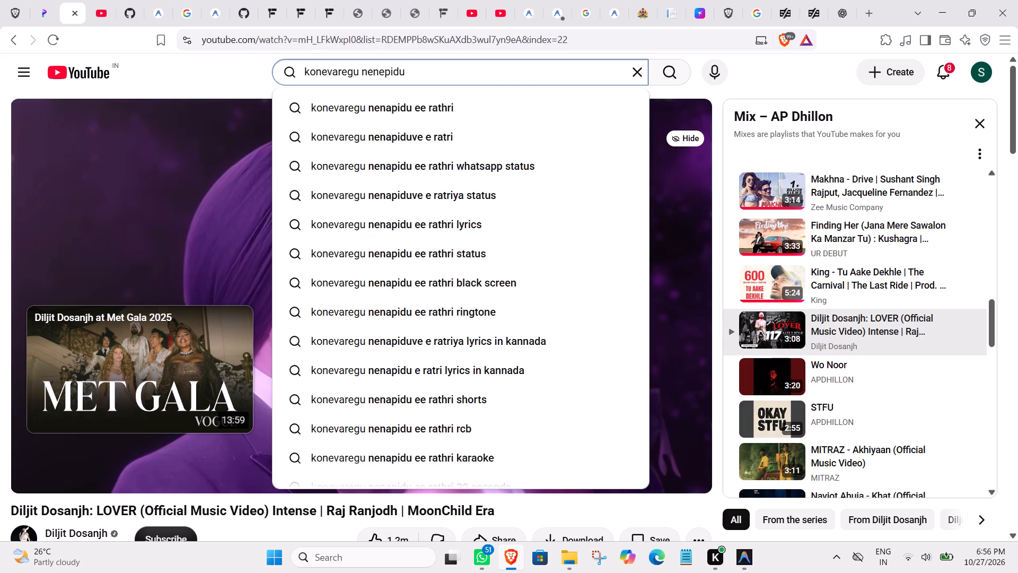
{"action": "type", "text": "ve"}
{"action": "key", "text": "Return"}
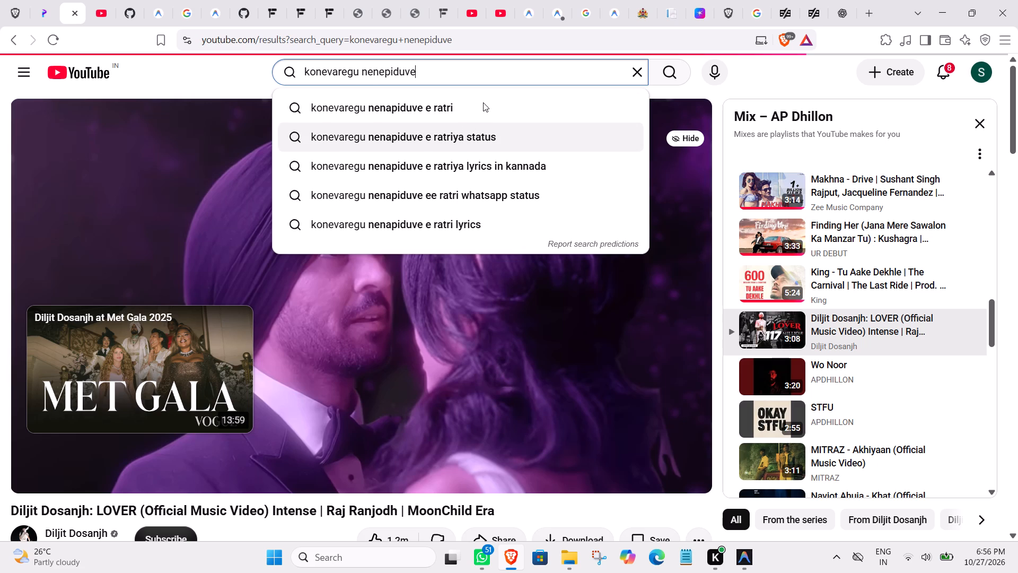
{"action": "left_click_drag", "start_coordinate": [483, 102], "coordinate": [469, 193]}
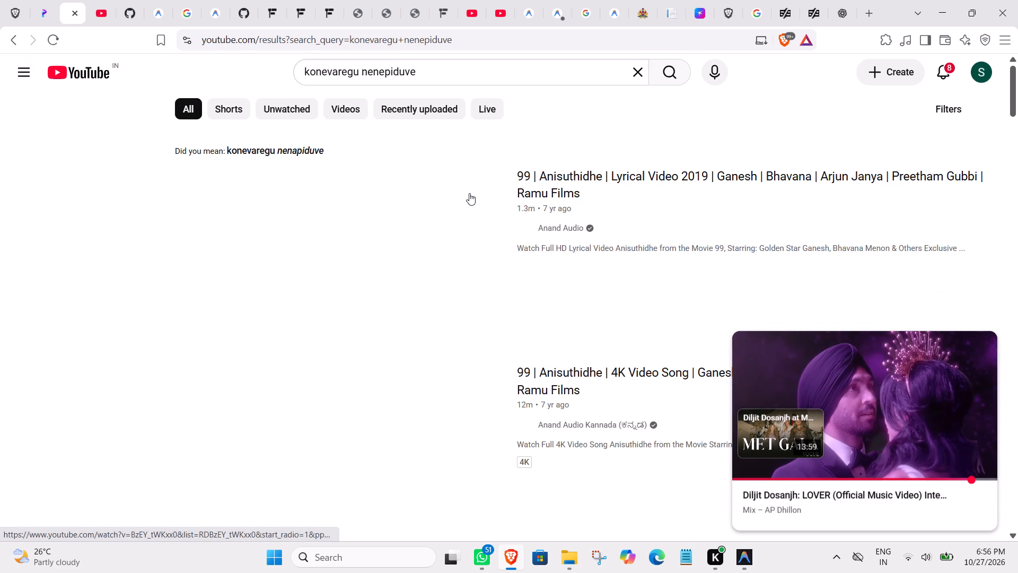
{"action": "left_click_drag", "start_coordinate": [469, 193], "coordinate": [469, 193]}
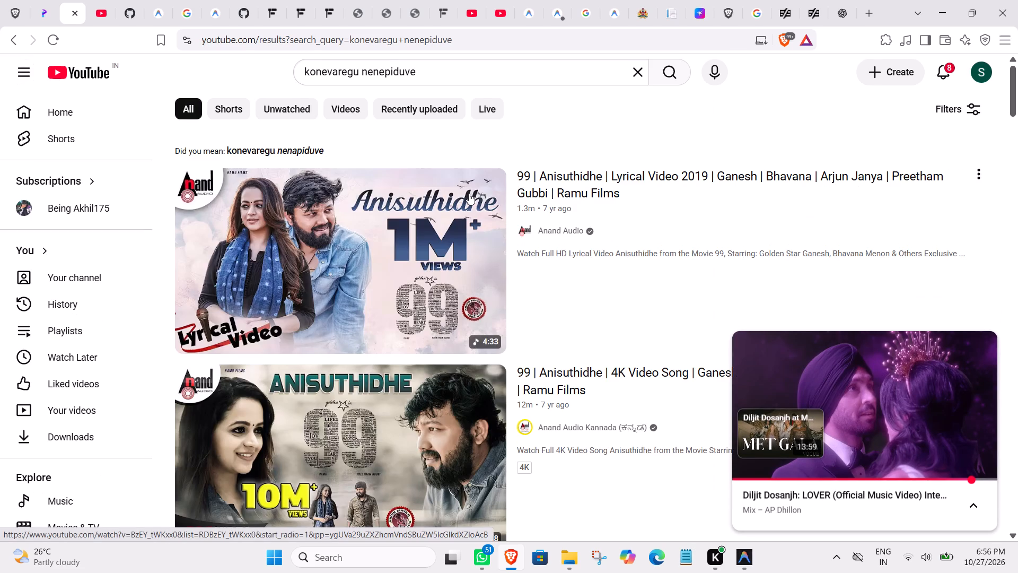
{"action": "left_click_drag", "start_coordinate": [469, 193], "coordinate": [452, 222]}
{"action": "scroll", "coordinate": [452, 222], "scroll_direction": "down", "scroll_amount": 1}
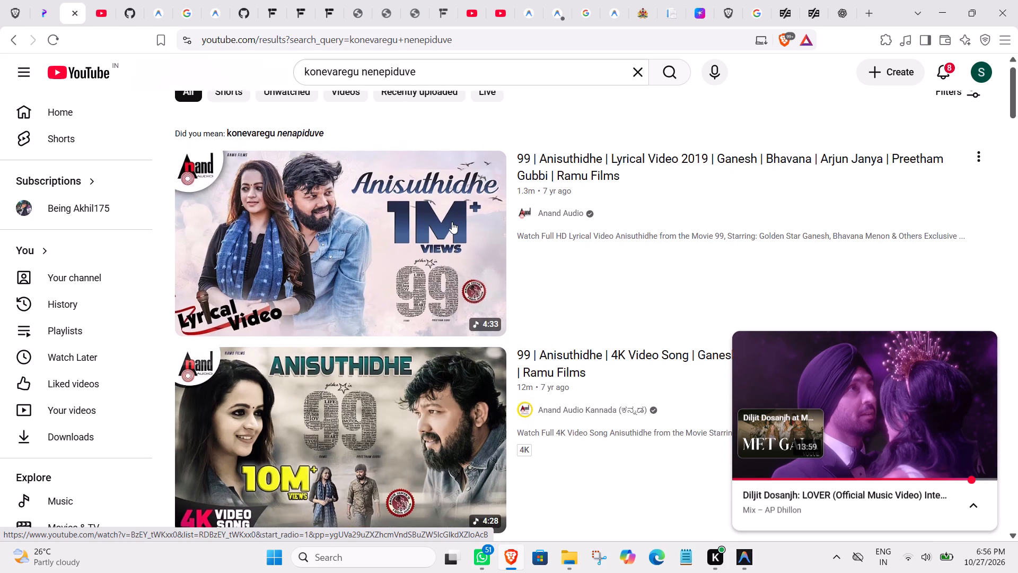
Open the 99 Anisuthidhe Lyrical Video 2019 from Anand Audio in the search results and play it from near the beginning.
{"action": "scroll", "coordinate": [452, 222], "scroll_direction": "down", "scroll_amount": 1}
{"action": "left_click", "coordinate": [452, 222]}
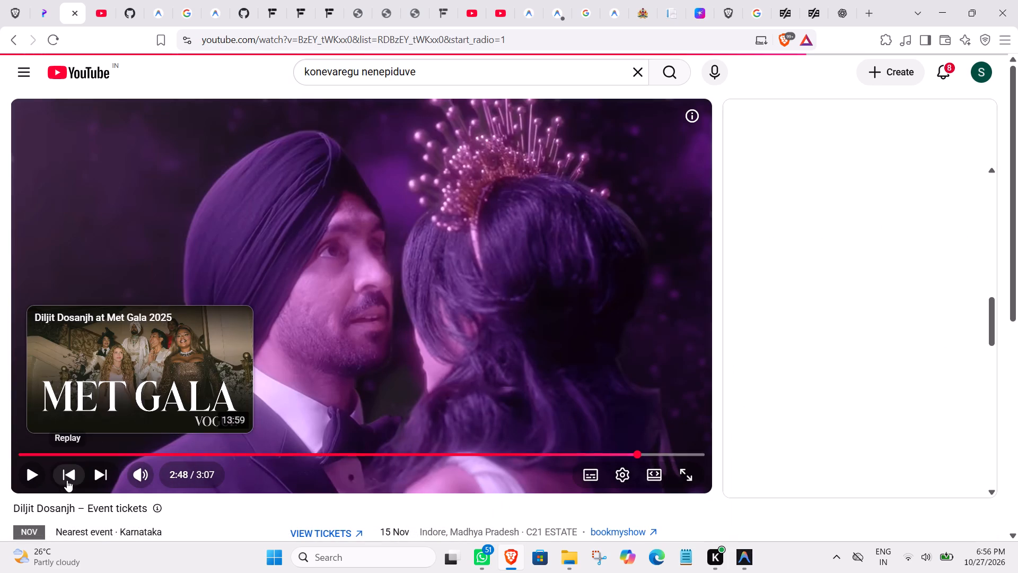
{"action": "left_click", "coordinate": [25, 455]}
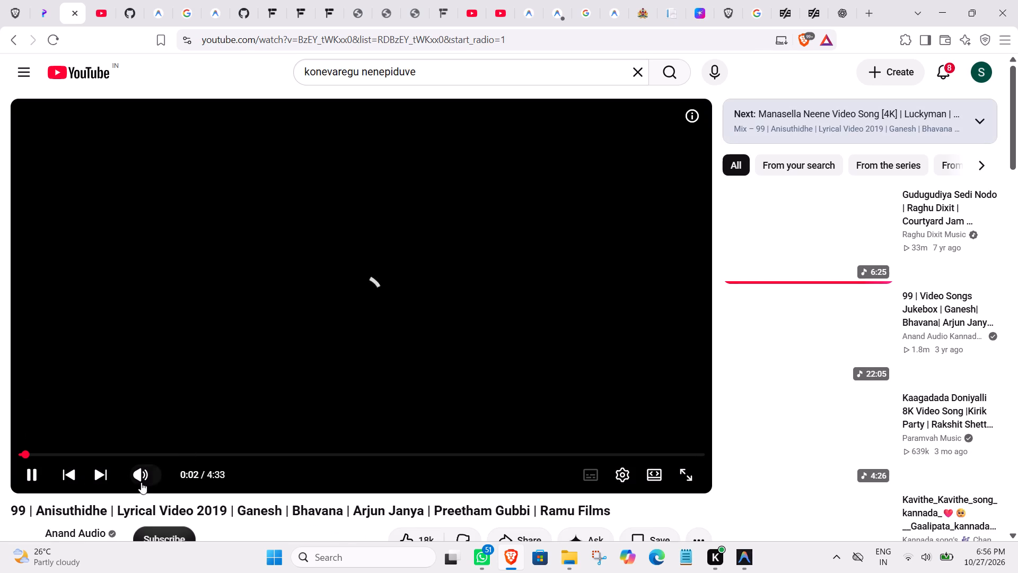
Turn the video player's volume up to maximum and raise the Windows system volume to near maximum.
{"action": "left_click_drag", "start_coordinate": [181, 475], "coordinate": [184, 475]}
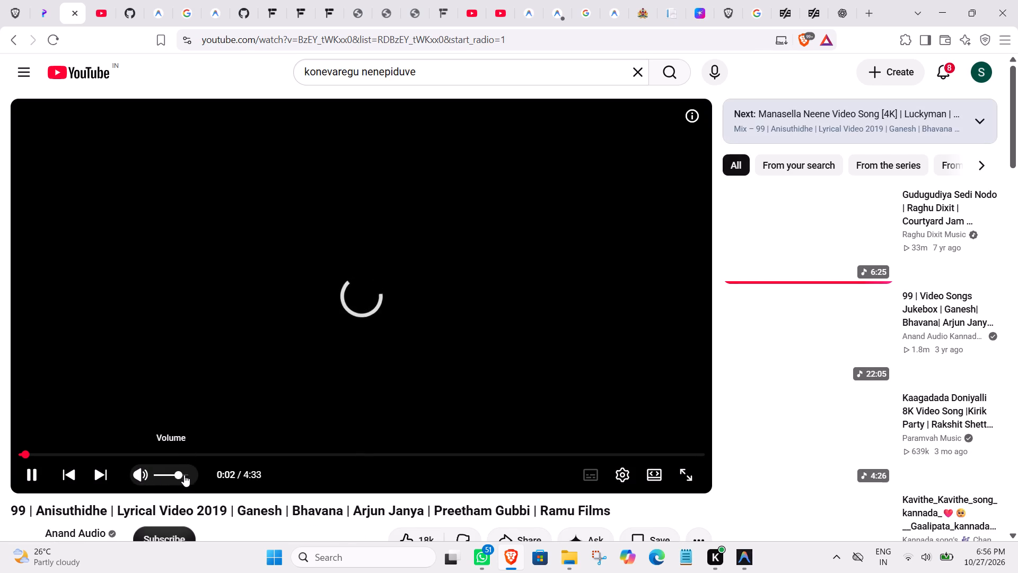
{"action": "left_click_drag", "start_coordinate": [184, 475], "coordinate": [212, 468]}
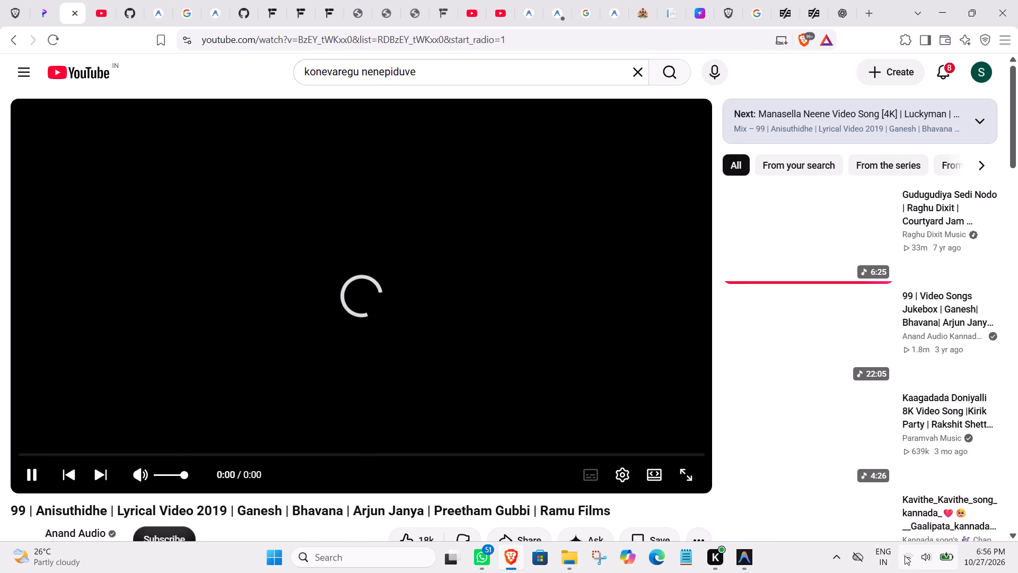
{"action": "left_click", "coordinate": [905, 555]}
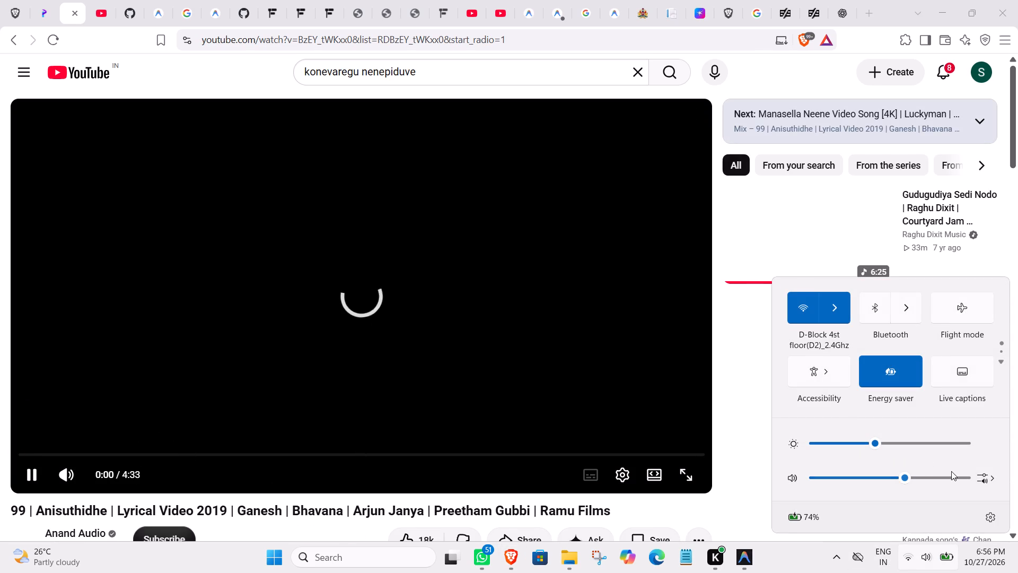
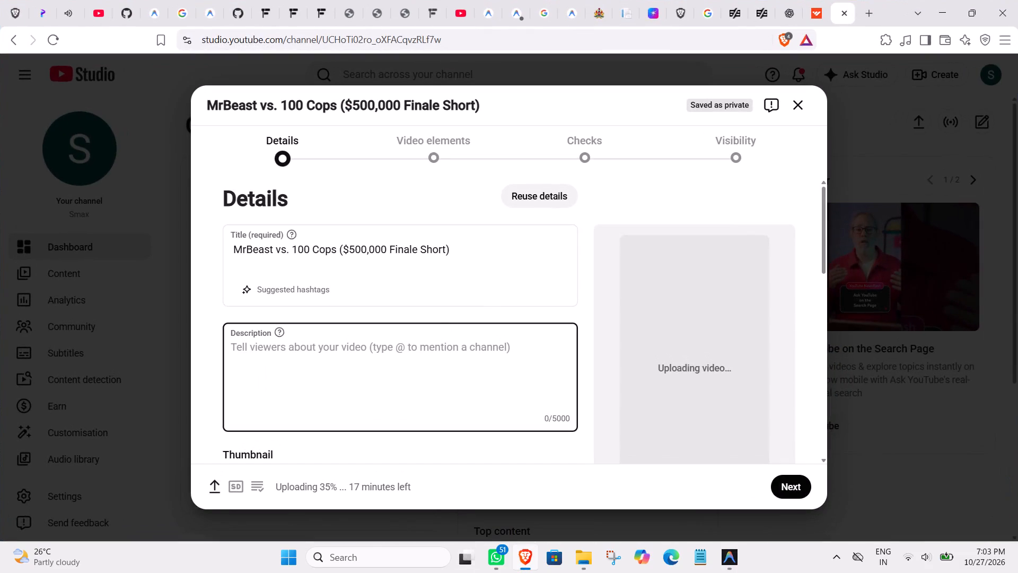
{"action": "left_click", "coordinate": [428, 349]}
{"action": "key", "text": "ctrl+v"}
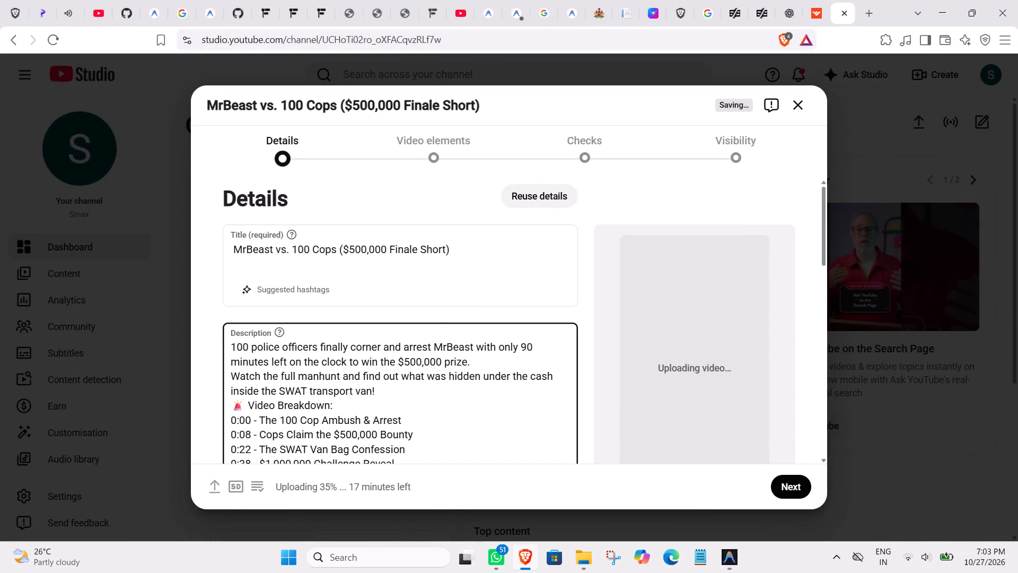
Review the upload's title, pasted description, thumbnail section and video preview in the details form.
{"action": "scroll", "coordinate": [428, 349], "scroll_direction": "down", "scroll_amount": 5}
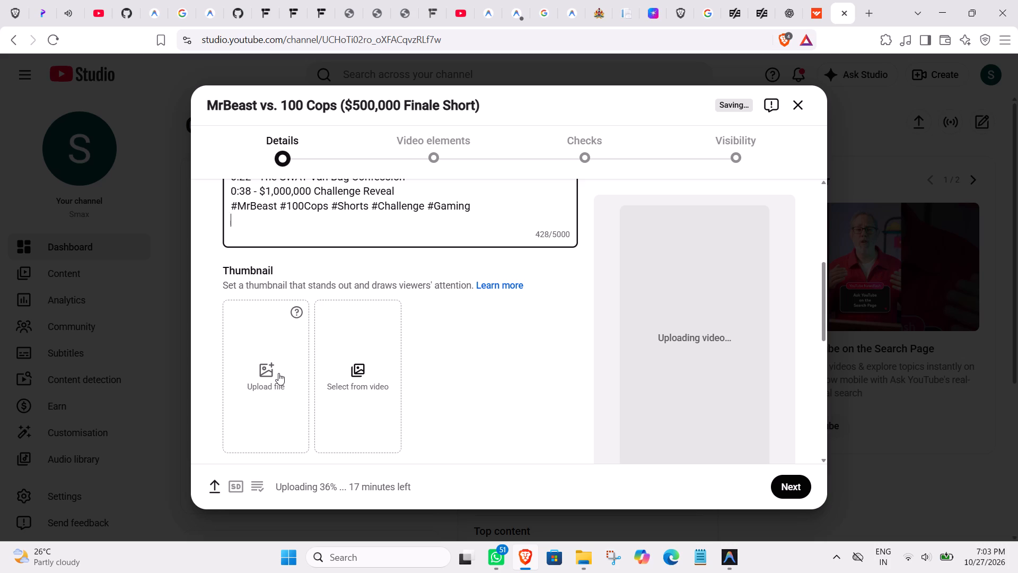
{"action": "left_click", "coordinate": [719, 339]}
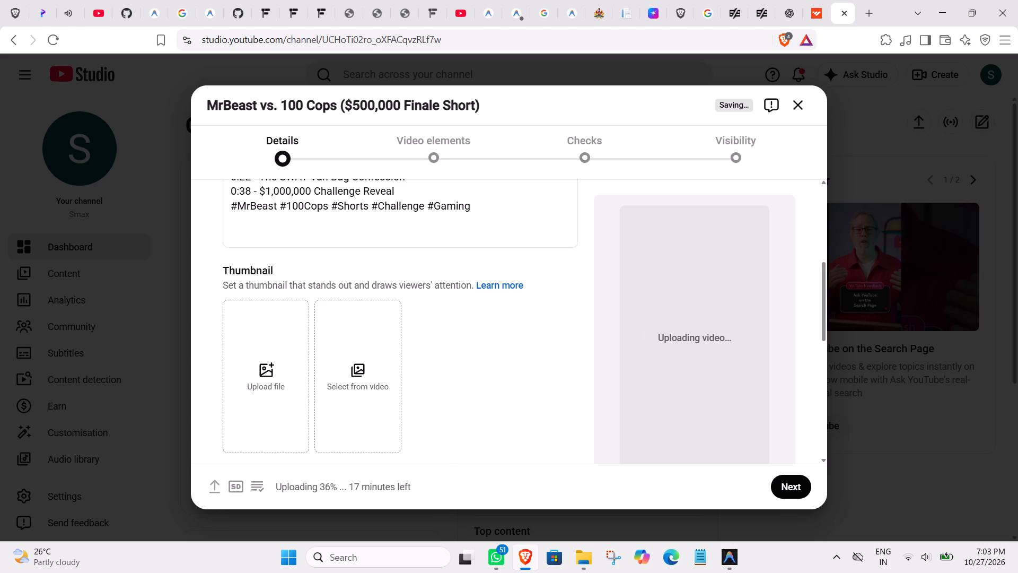
{"action": "scroll", "coordinate": [719, 339], "scroll_direction": "down", "scroll_amount": 3}
{"action": "scroll", "coordinate": [719, 339], "scroll_direction": "up", "scroll_amount": 3}
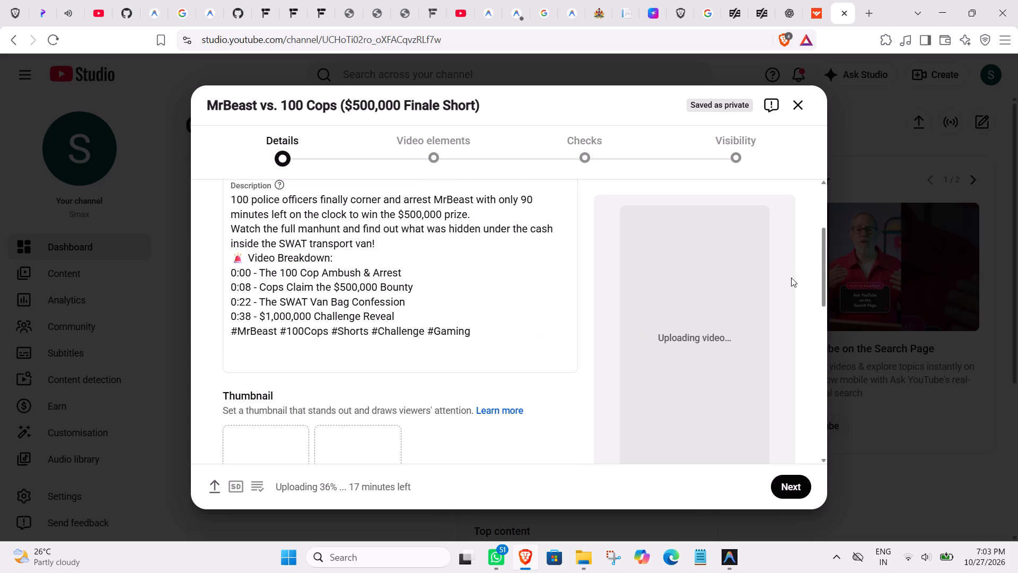
{"action": "left_click", "coordinate": [716, 353]}
{"action": "double_click", "coordinate": [701, 313]}
{"action": "scroll", "coordinate": [701, 313], "scroll_direction": "right", "scroll_amount": 1}
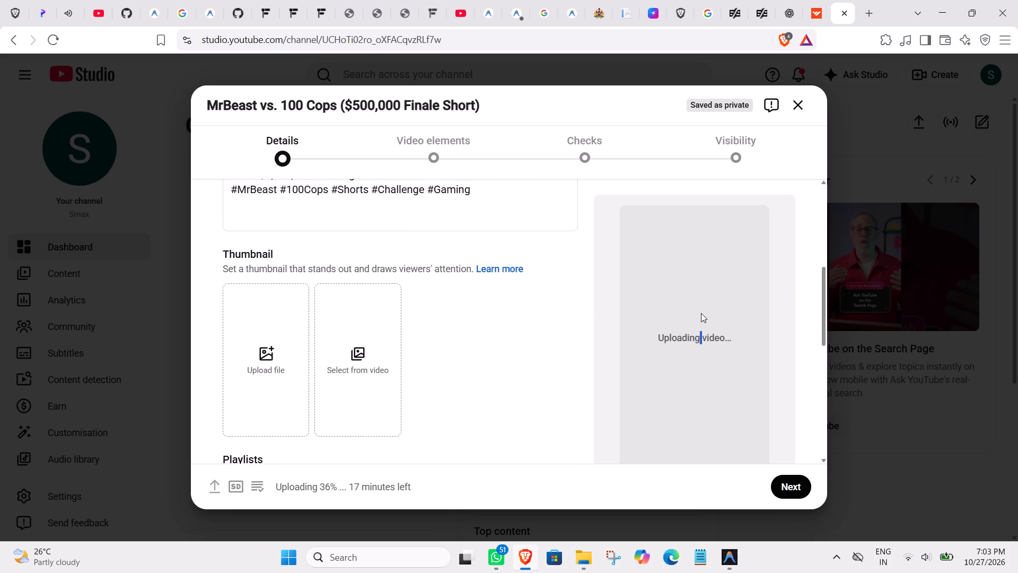
{"action": "scroll", "coordinate": [701, 313], "scroll_direction": "right", "scroll_amount": 1}
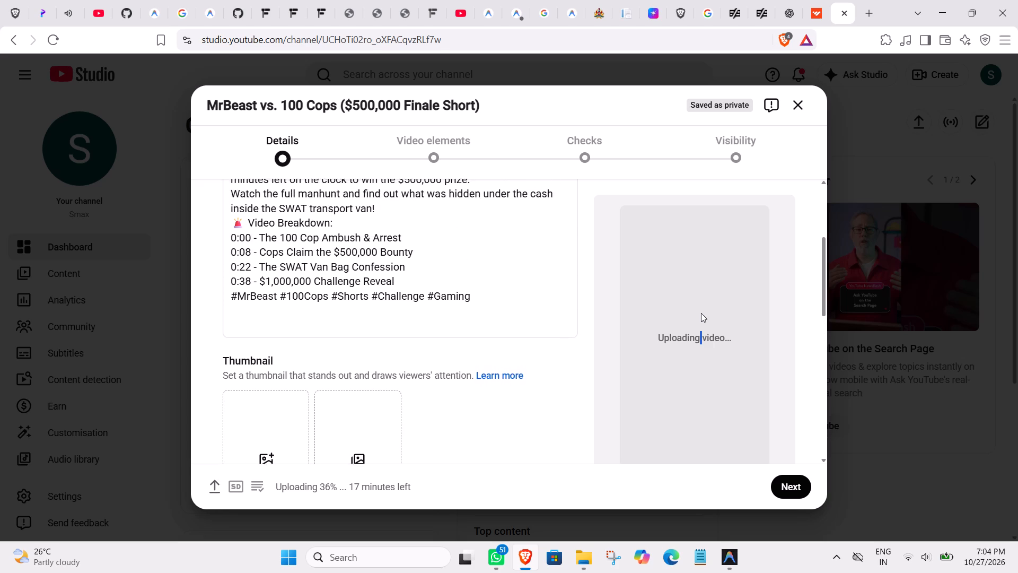
{"action": "scroll", "coordinate": [701, 313], "scroll_direction": "right", "scroll_amount": 1}
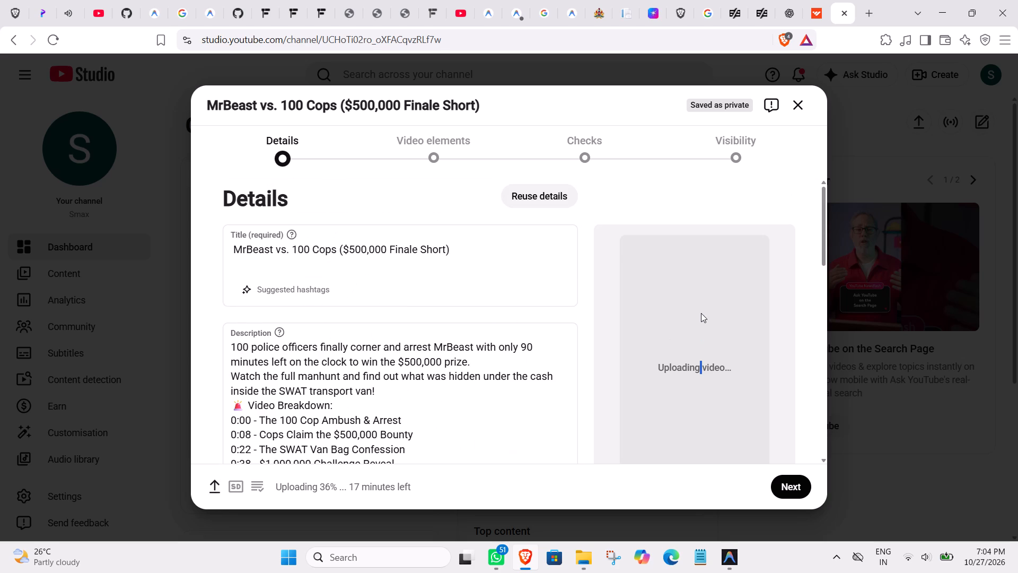
{"action": "scroll", "coordinate": [701, 313], "scroll_direction": "right", "scroll_amount": 1}
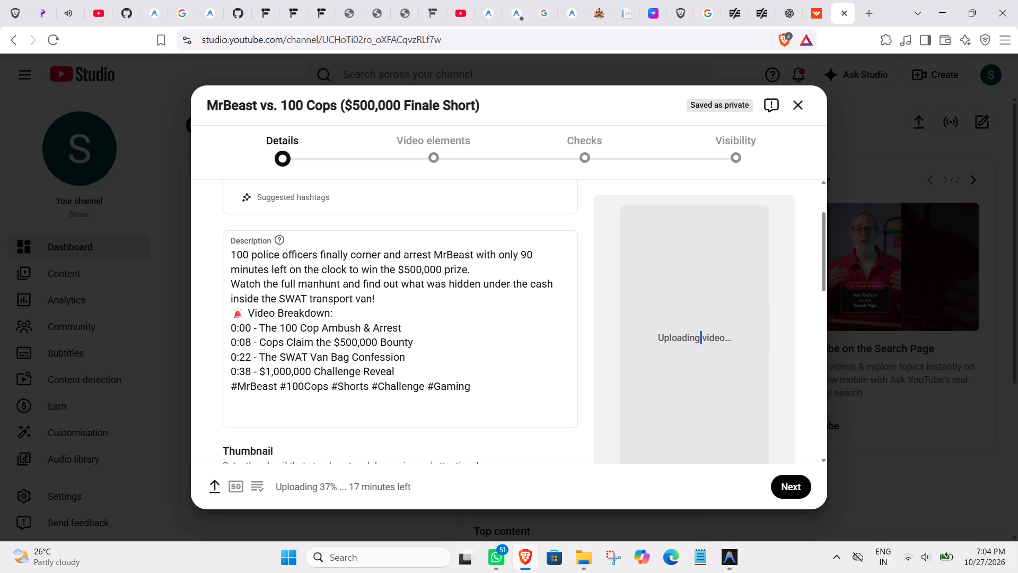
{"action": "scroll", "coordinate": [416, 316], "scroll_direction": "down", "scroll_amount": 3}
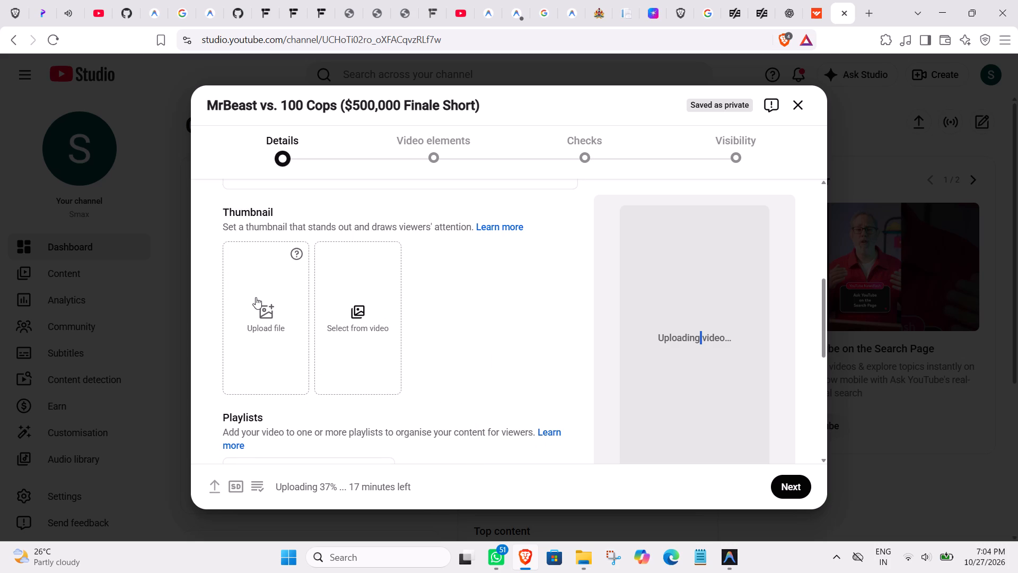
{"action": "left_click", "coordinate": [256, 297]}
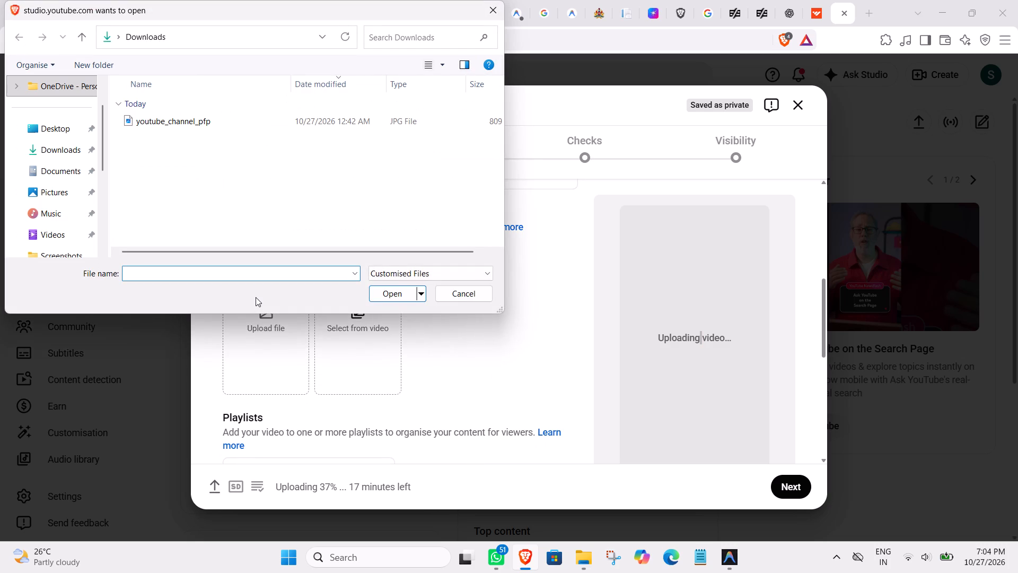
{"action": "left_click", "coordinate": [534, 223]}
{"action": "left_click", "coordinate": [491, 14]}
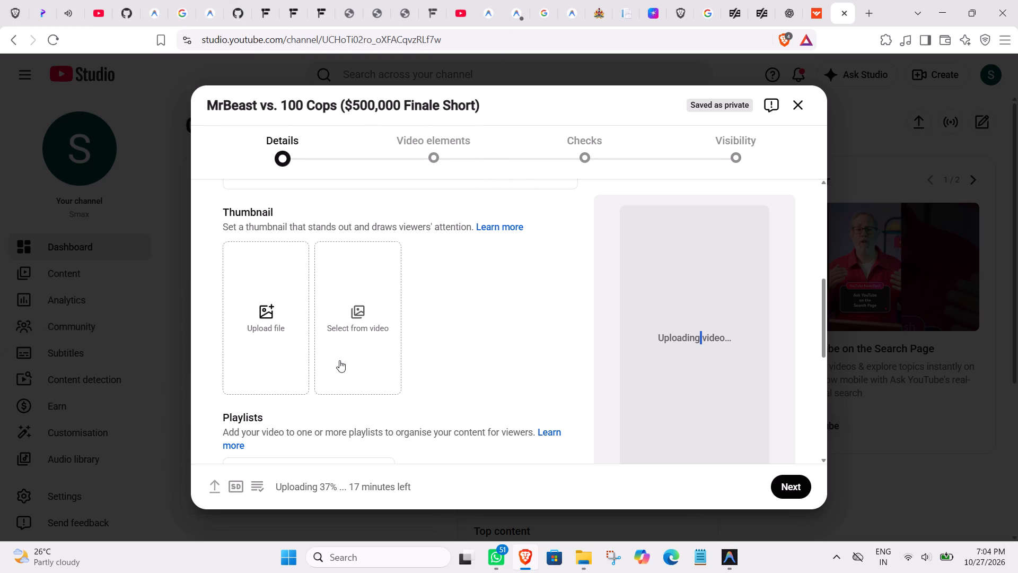
Open the selection of a frame from the video for the thumbnail.
{"action": "left_click", "coordinate": [336, 362]}
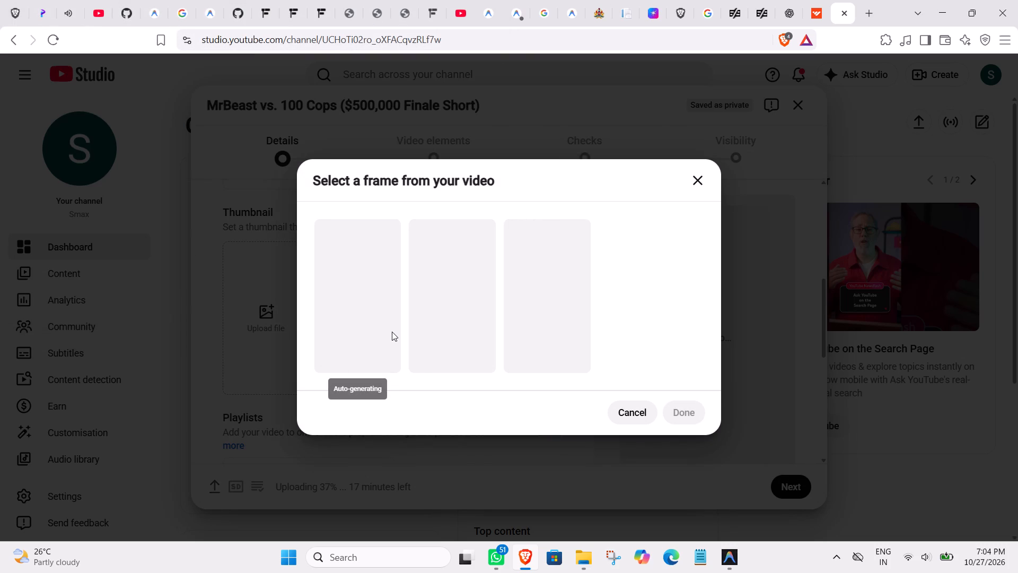
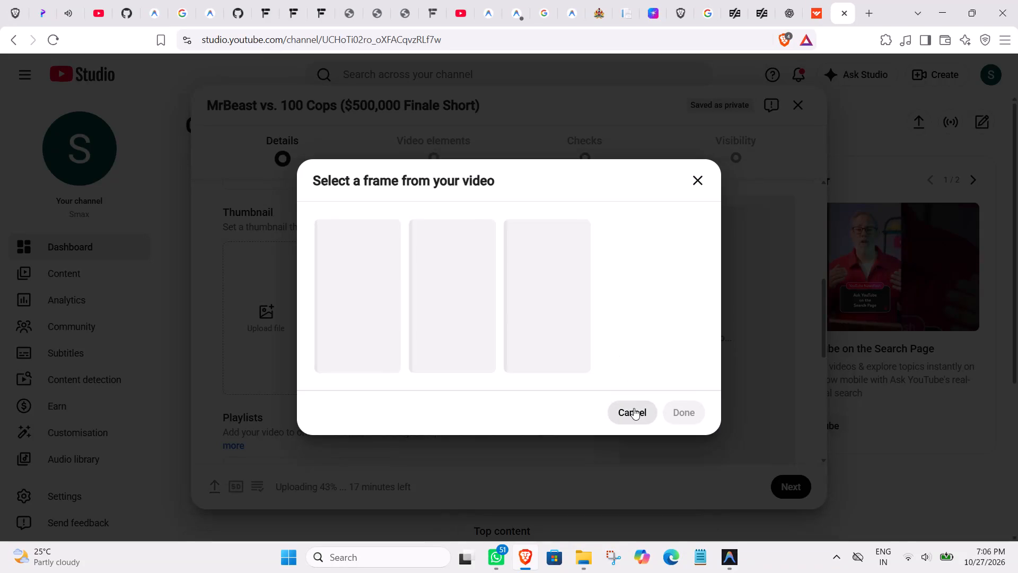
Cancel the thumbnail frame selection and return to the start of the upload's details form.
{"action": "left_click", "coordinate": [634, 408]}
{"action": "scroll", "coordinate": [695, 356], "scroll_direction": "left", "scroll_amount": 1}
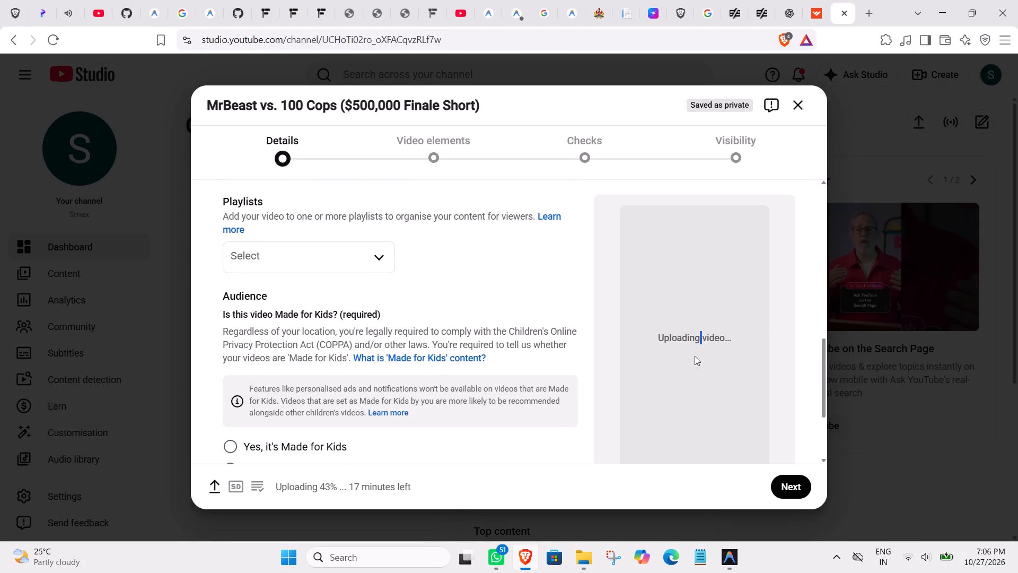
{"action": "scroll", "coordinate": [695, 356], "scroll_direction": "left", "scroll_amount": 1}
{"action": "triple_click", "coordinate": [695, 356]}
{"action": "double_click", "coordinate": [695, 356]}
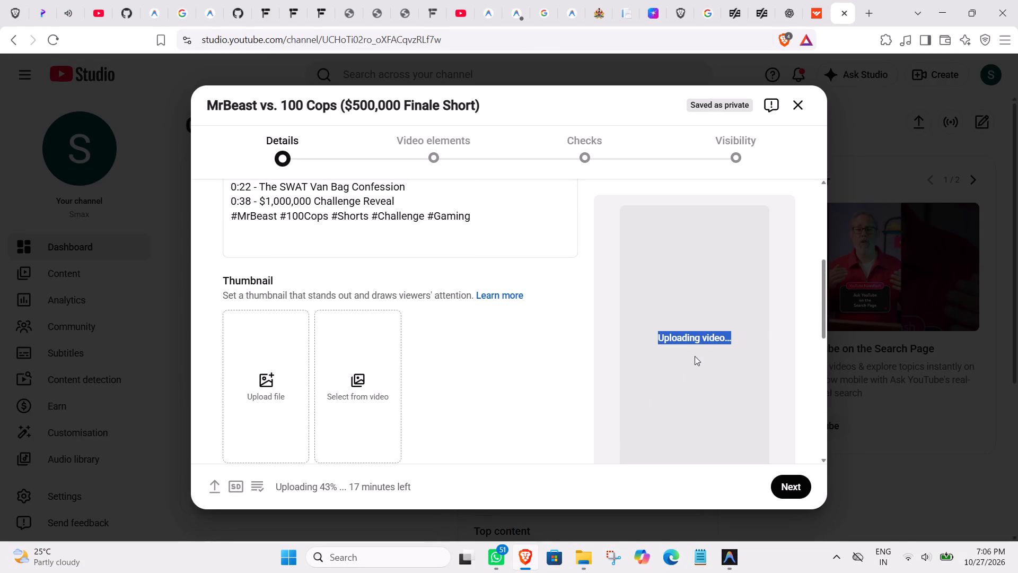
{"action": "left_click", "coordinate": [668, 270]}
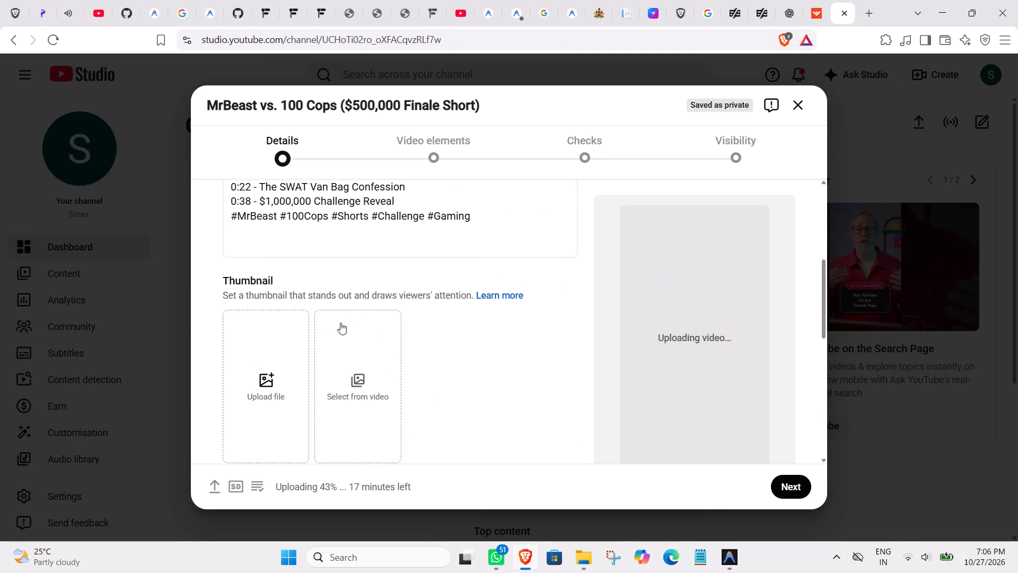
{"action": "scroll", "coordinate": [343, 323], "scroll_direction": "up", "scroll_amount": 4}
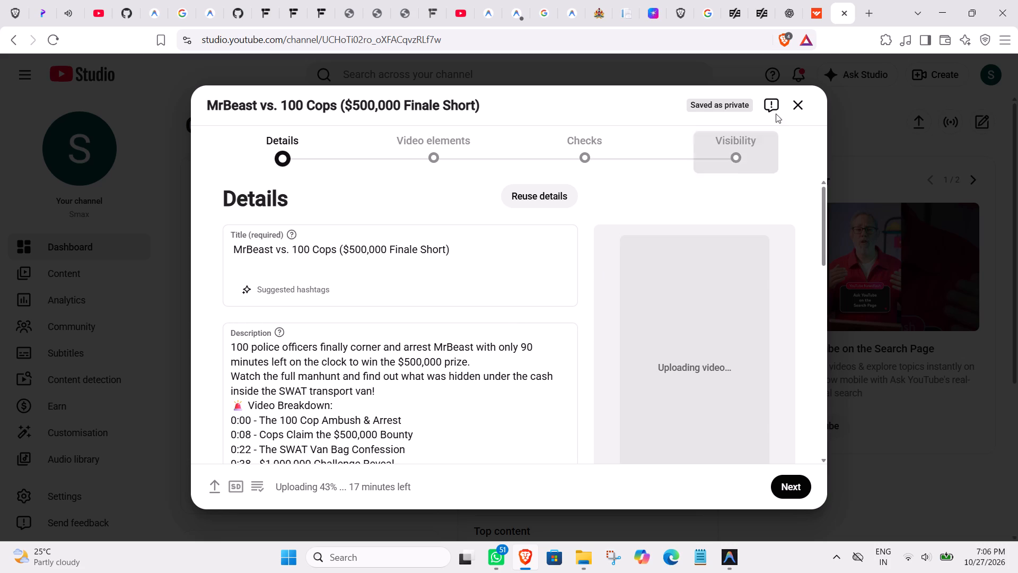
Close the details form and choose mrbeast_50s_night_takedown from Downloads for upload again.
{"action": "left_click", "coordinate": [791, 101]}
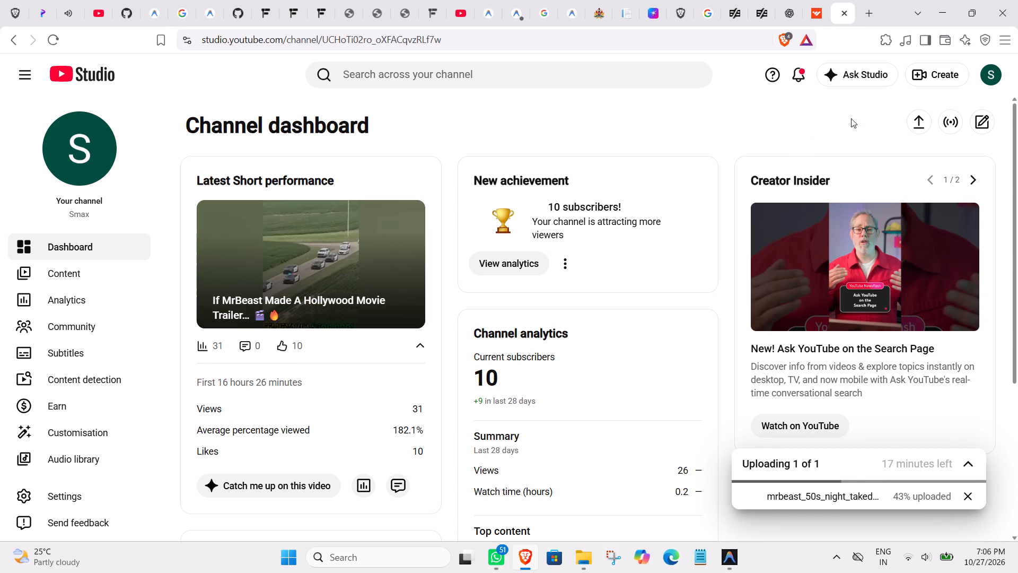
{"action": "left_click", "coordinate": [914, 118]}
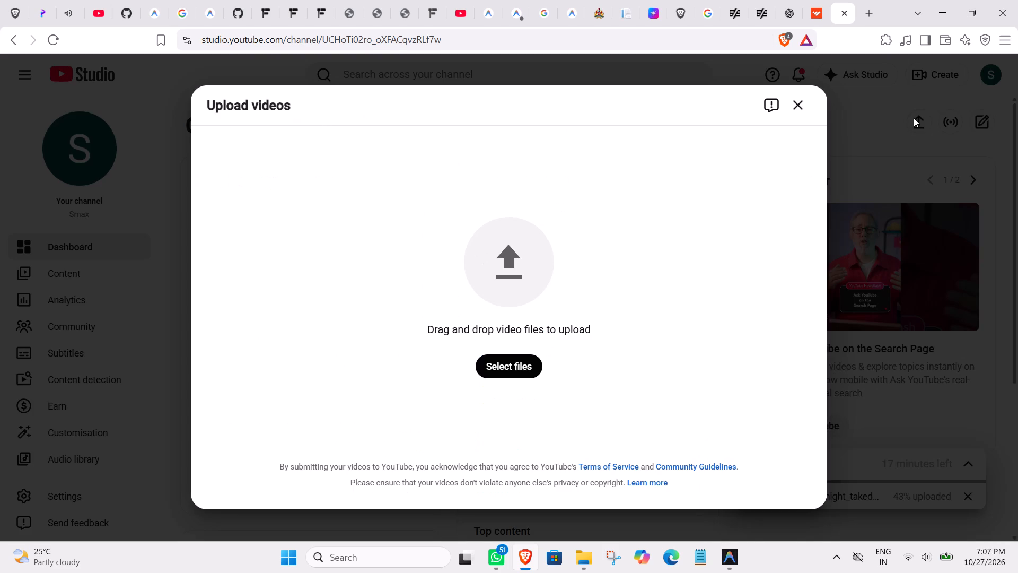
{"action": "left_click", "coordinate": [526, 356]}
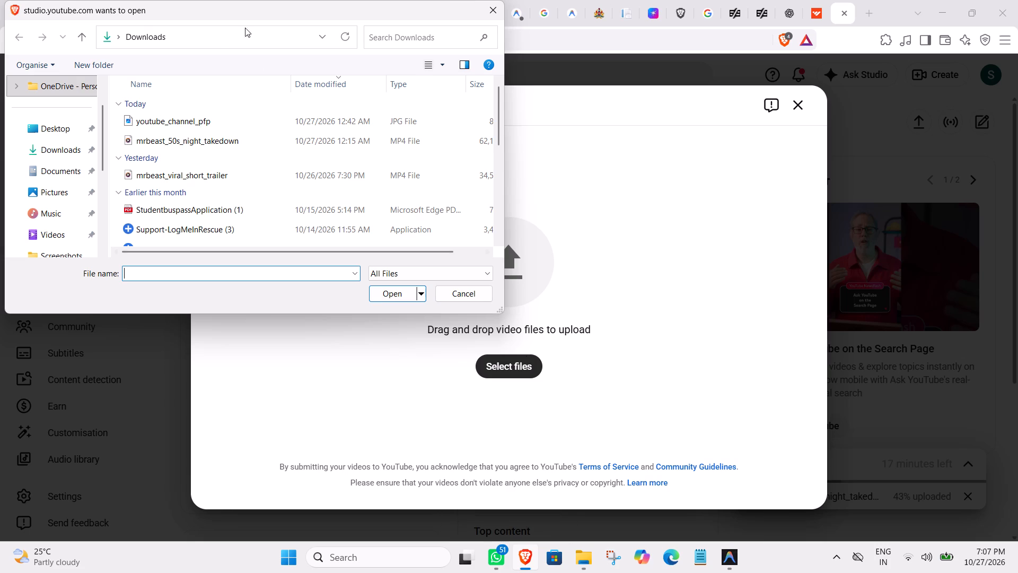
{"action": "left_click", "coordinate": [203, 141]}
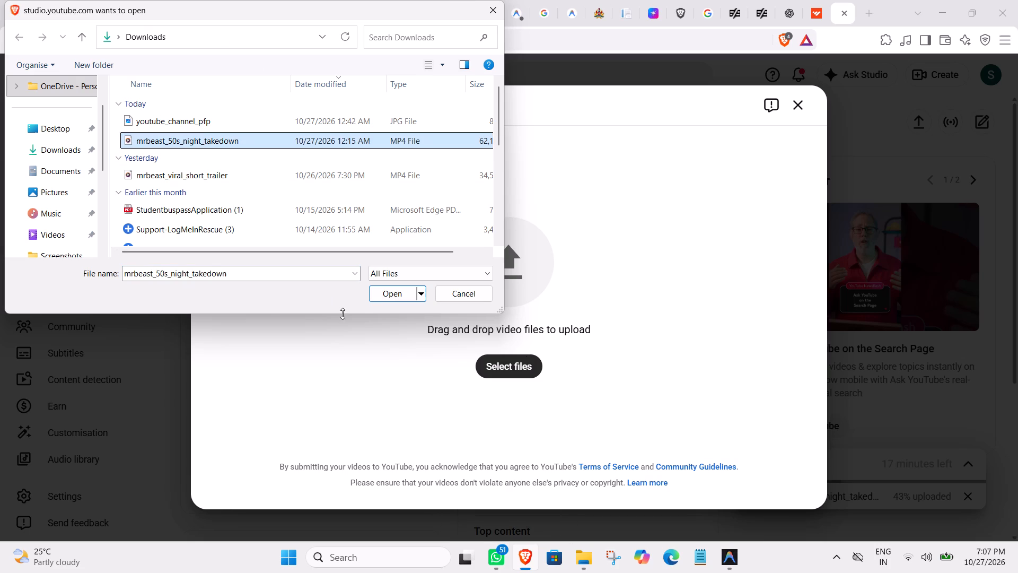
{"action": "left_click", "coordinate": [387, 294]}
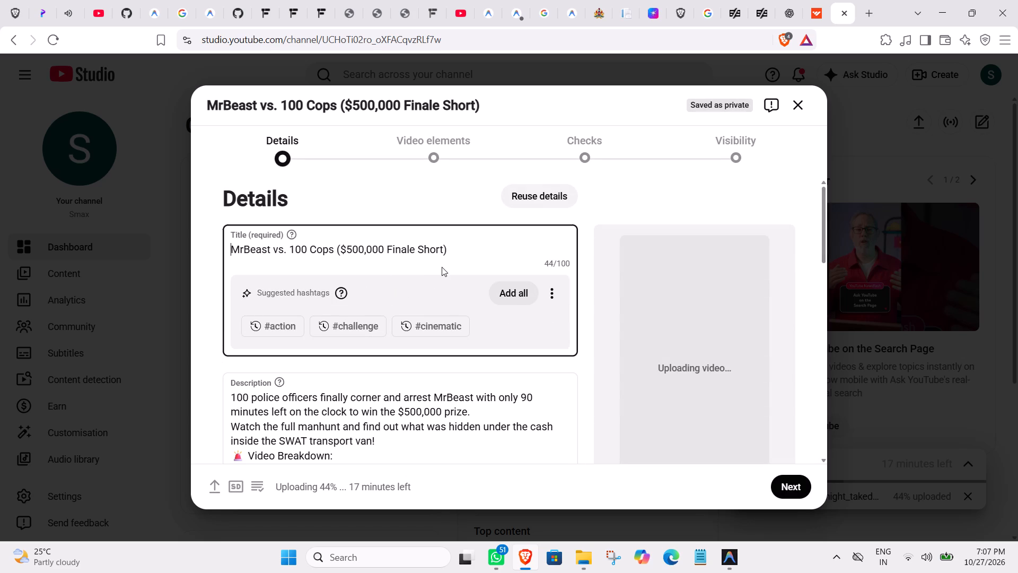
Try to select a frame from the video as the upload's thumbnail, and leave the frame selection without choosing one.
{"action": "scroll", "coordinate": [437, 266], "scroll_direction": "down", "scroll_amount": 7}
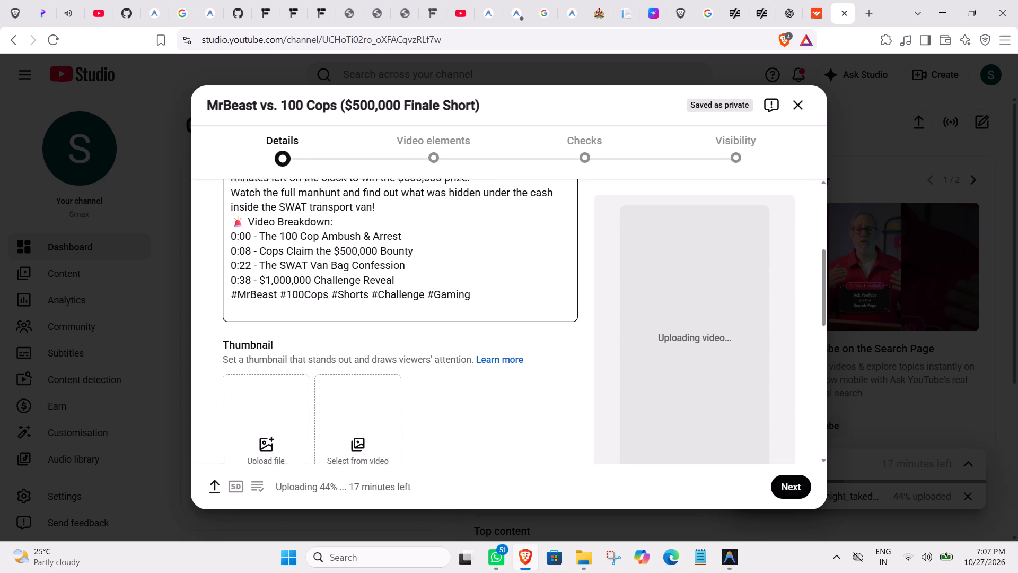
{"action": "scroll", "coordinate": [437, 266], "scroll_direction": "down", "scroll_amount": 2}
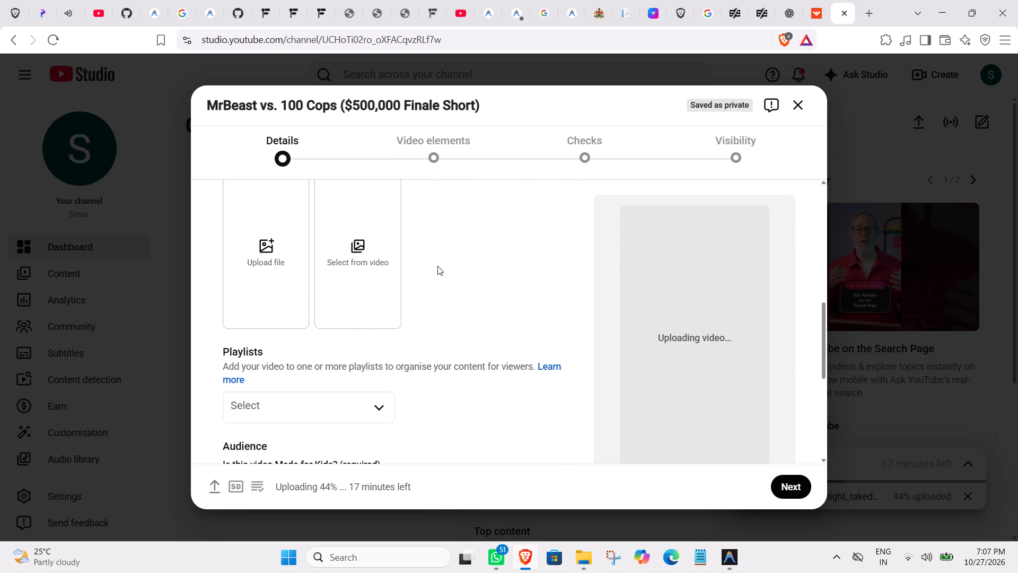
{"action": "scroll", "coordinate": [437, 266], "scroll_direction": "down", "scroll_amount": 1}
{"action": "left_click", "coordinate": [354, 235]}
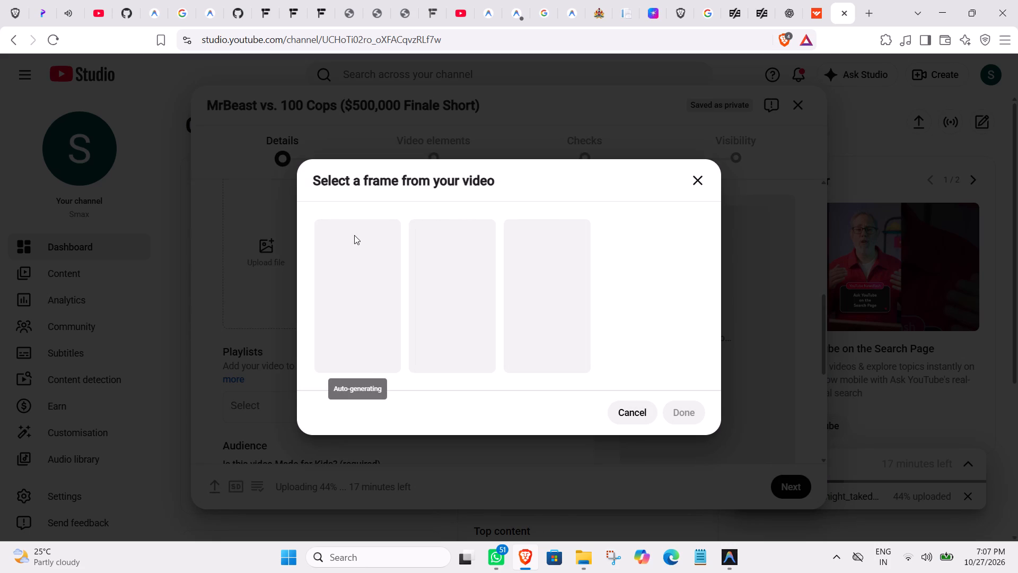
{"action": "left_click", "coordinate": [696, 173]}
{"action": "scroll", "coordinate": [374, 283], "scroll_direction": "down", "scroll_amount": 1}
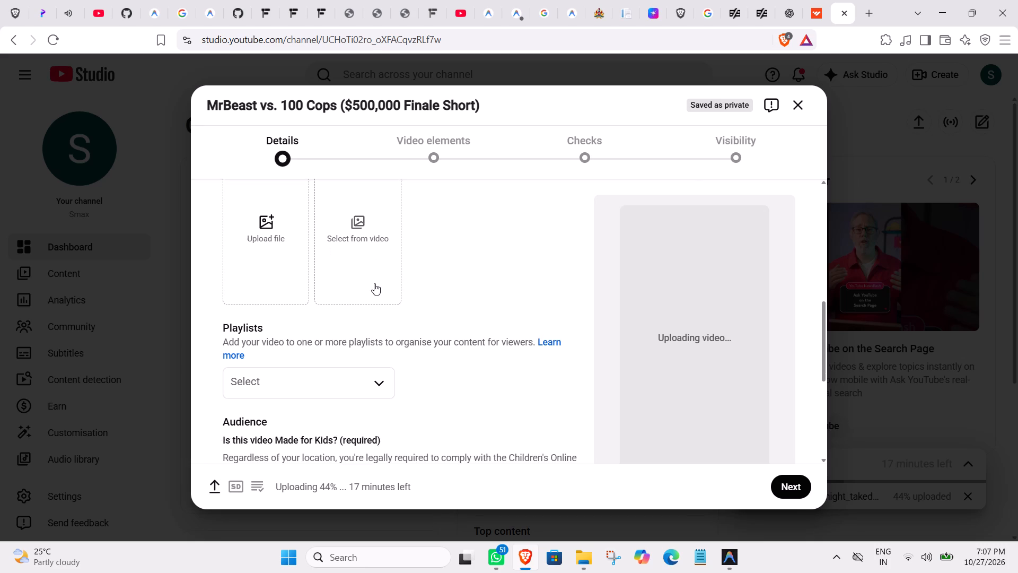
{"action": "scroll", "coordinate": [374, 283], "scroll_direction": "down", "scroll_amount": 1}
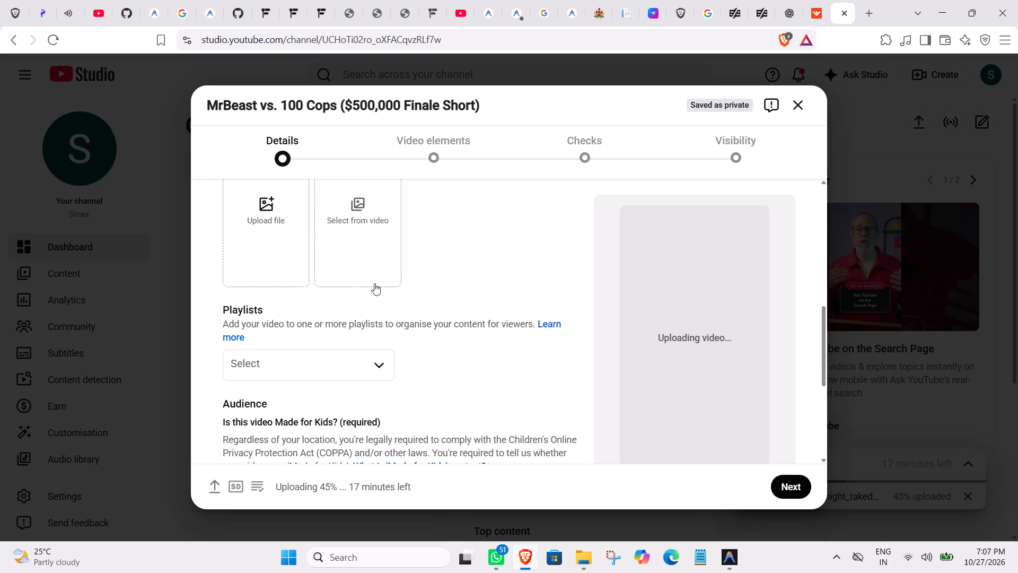
Check which playlists are available for the upload, and leave the playlist selection without choosing one.
{"action": "left_click", "coordinate": [315, 354]}
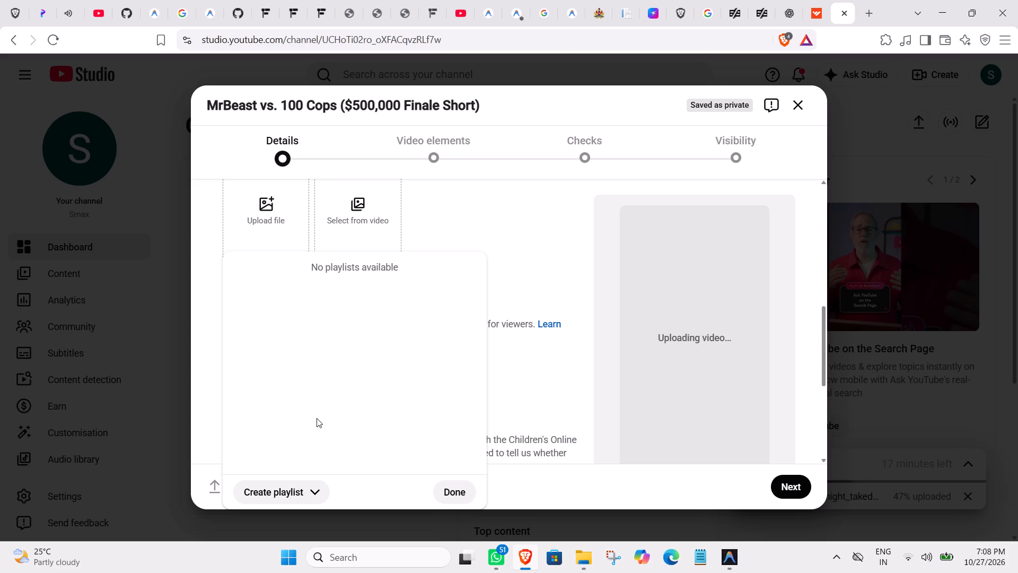
{"action": "left_click", "coordinate": [547, 301]}
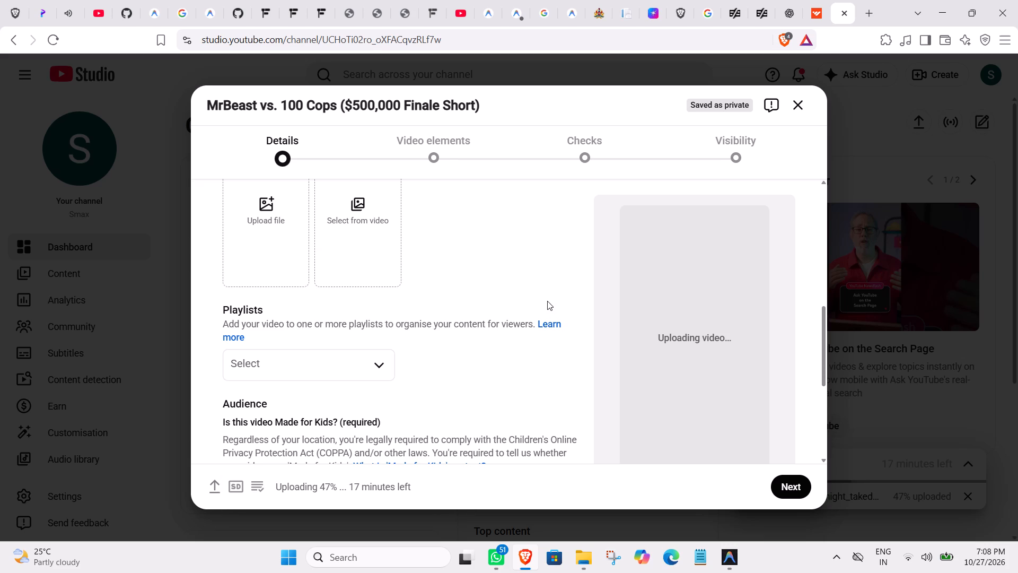
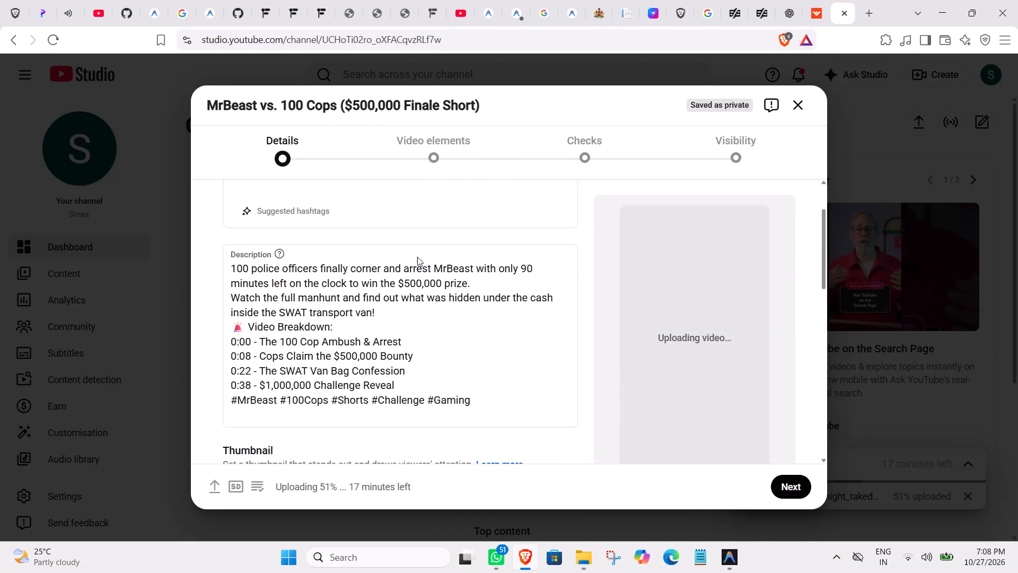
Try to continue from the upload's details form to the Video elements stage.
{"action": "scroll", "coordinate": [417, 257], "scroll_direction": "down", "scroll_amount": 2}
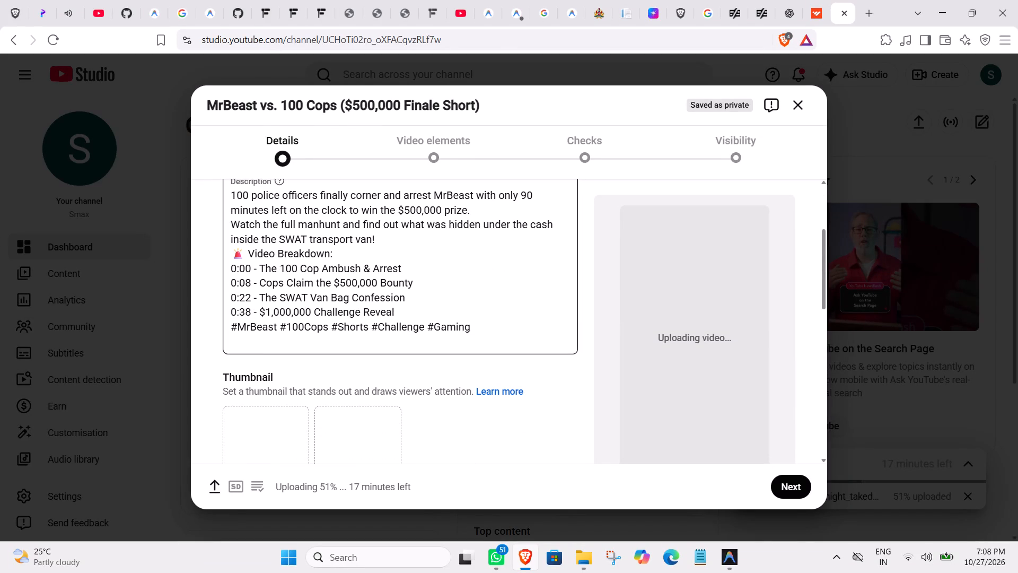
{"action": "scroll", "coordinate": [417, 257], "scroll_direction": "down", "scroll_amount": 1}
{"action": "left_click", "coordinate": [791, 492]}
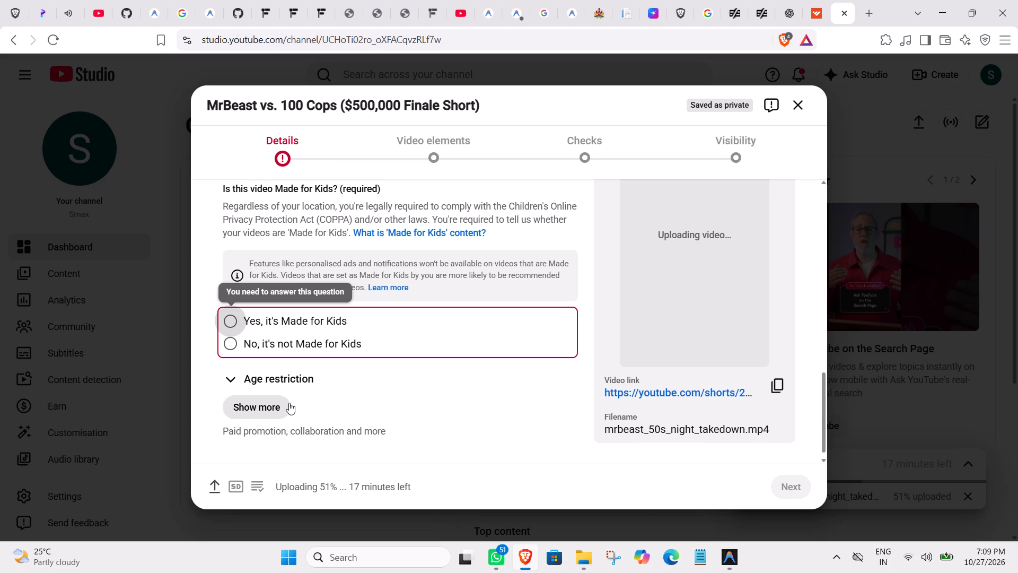
Expand the age restriction settings and examine the Made for Kids and age restriction options.
{"action": "left_click", "coordinate": [238, 376]}
{"action": "scroll", "coordinate": [233, 419], "scroll_direction": "down", "scroll_amount": 1}
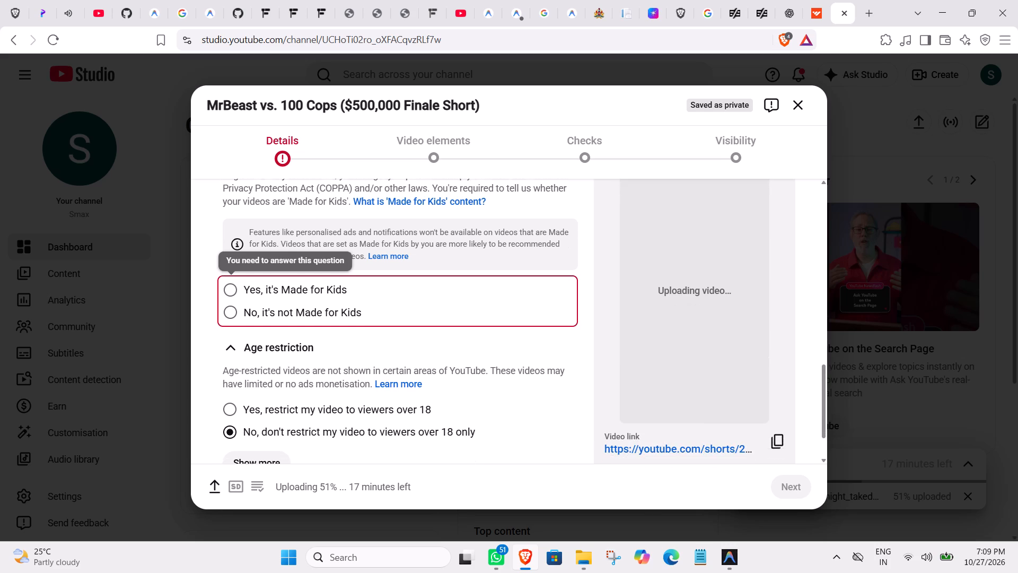
{"action": "scroll", "coordinate": [233, 419], "scroll_direction": "down", "scroll_amount": 1}
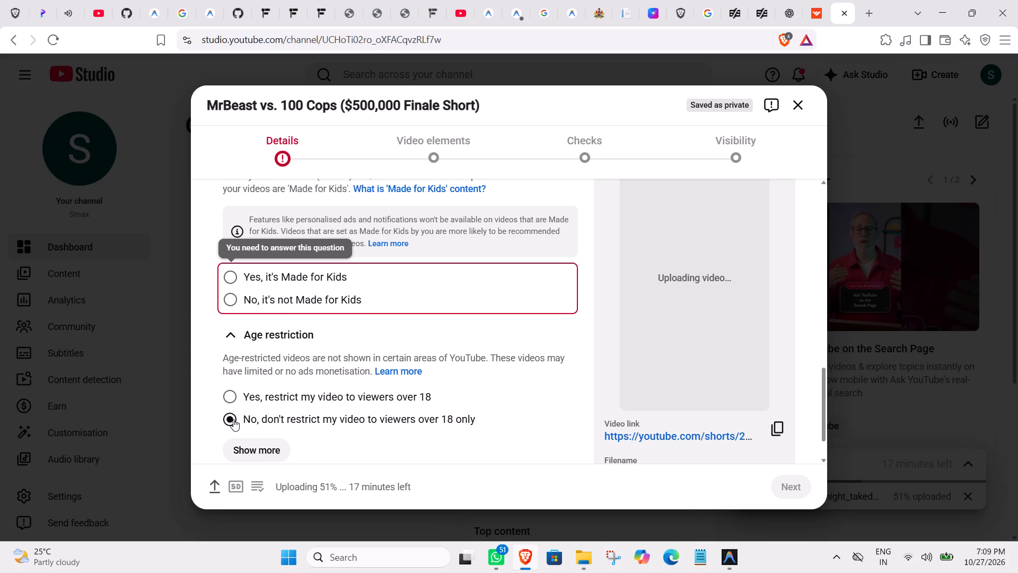
{"action": "scroll", "coordinate": [233, 419], "scroll_direction": "down", "scroll_amount": 3}
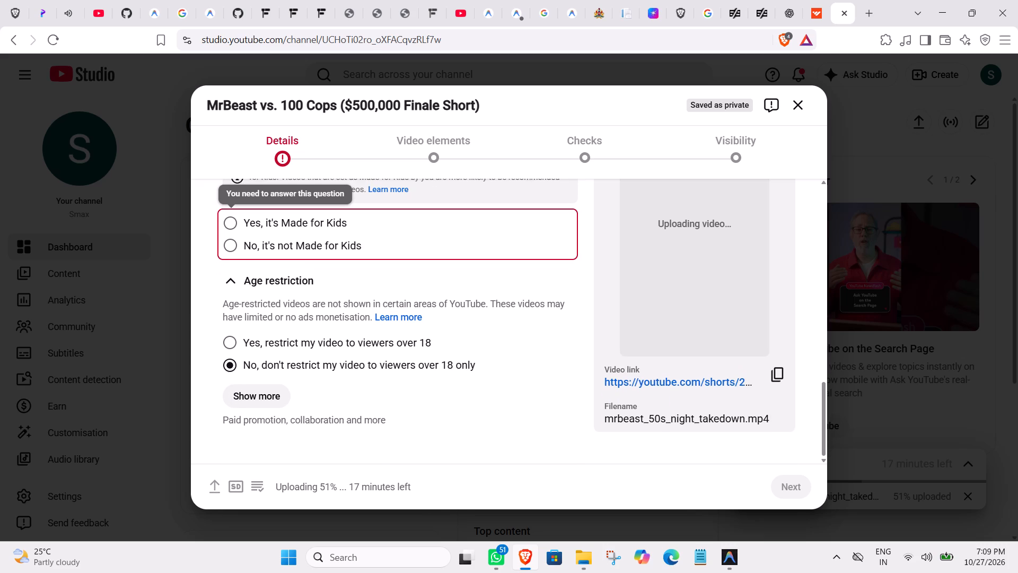
{"action": "scroll", "coordinate": [233, 419], "scroll_direction": "down", "scroll_amount": 1}
{"action": "scroll", "coordinate": [479, 346], "scroll_direction": "up", "scroll_amount": 1}
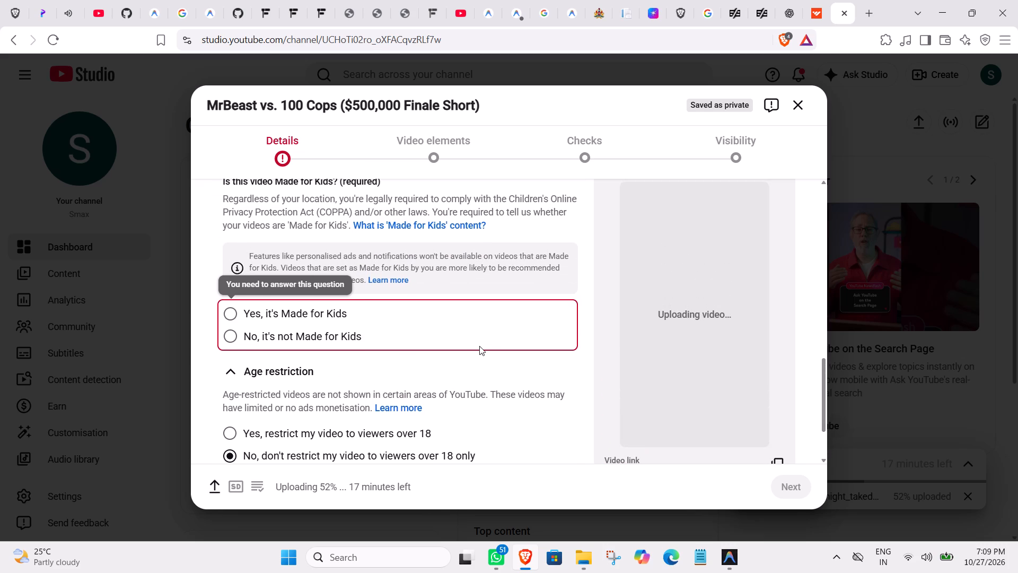
{"action": "scroll", "coordinate": [479, 346], "scroll_direction": "up", "scroll_amount": 1}
{"action": "left_click", "coordinate": [479, 346]}
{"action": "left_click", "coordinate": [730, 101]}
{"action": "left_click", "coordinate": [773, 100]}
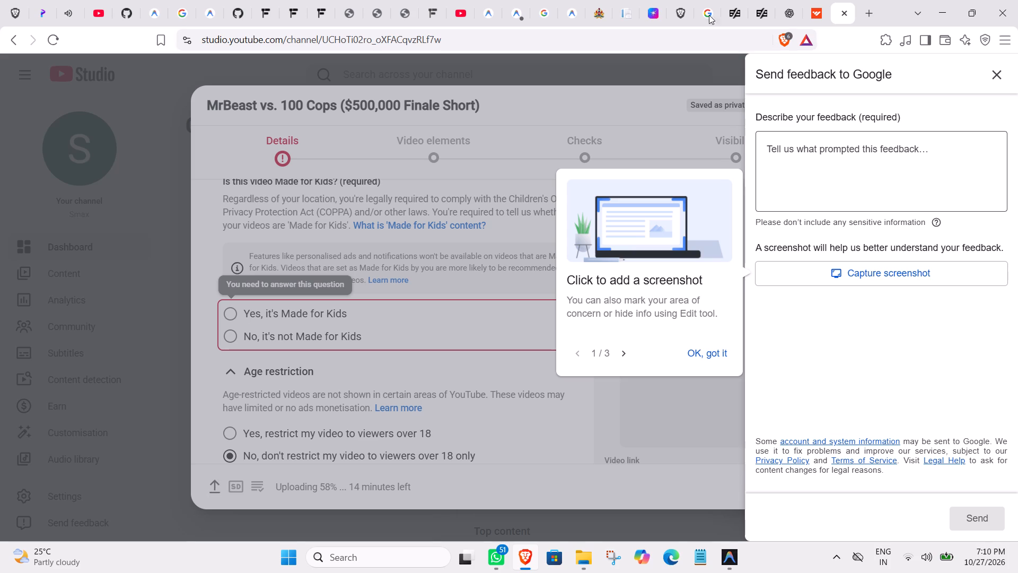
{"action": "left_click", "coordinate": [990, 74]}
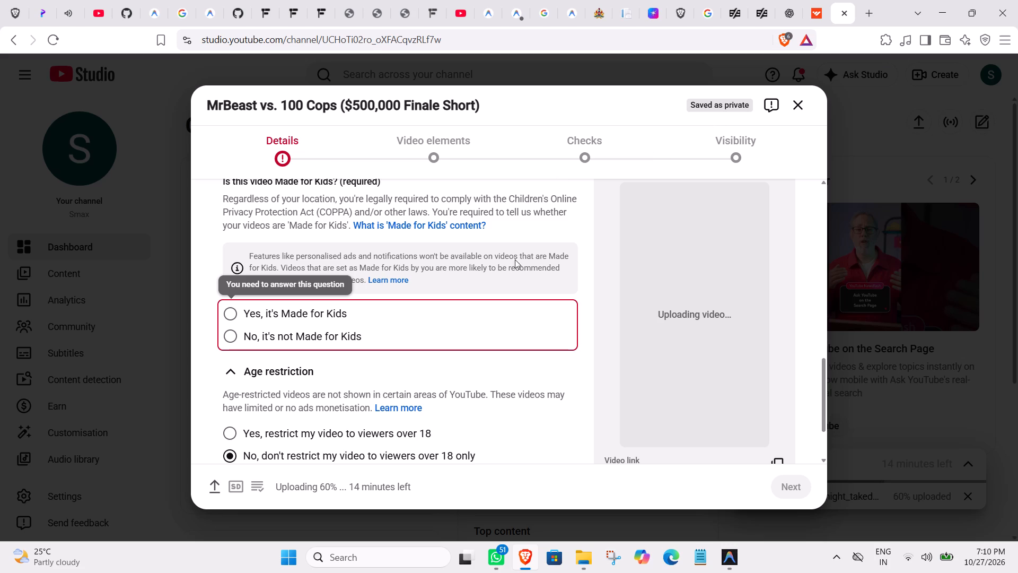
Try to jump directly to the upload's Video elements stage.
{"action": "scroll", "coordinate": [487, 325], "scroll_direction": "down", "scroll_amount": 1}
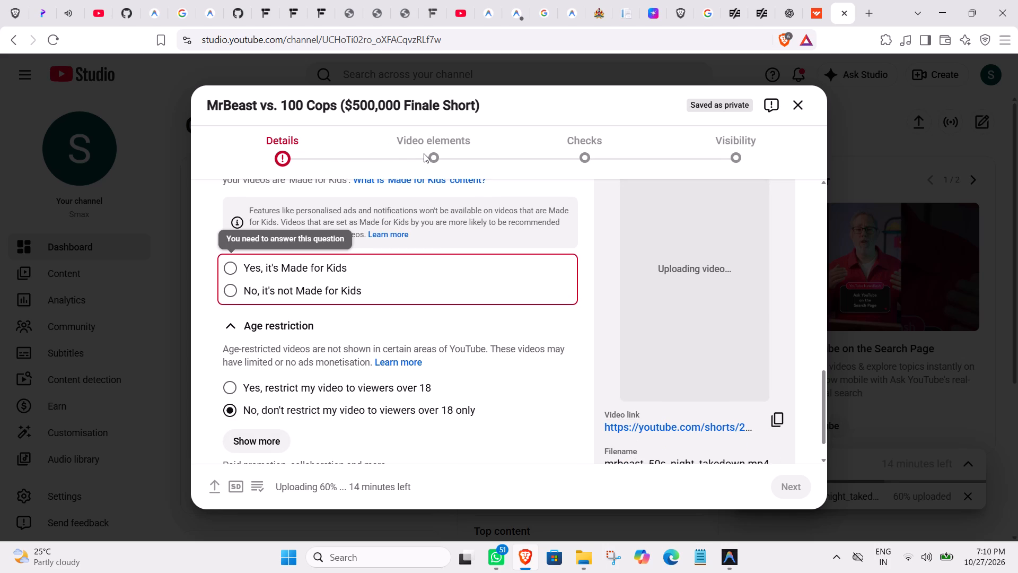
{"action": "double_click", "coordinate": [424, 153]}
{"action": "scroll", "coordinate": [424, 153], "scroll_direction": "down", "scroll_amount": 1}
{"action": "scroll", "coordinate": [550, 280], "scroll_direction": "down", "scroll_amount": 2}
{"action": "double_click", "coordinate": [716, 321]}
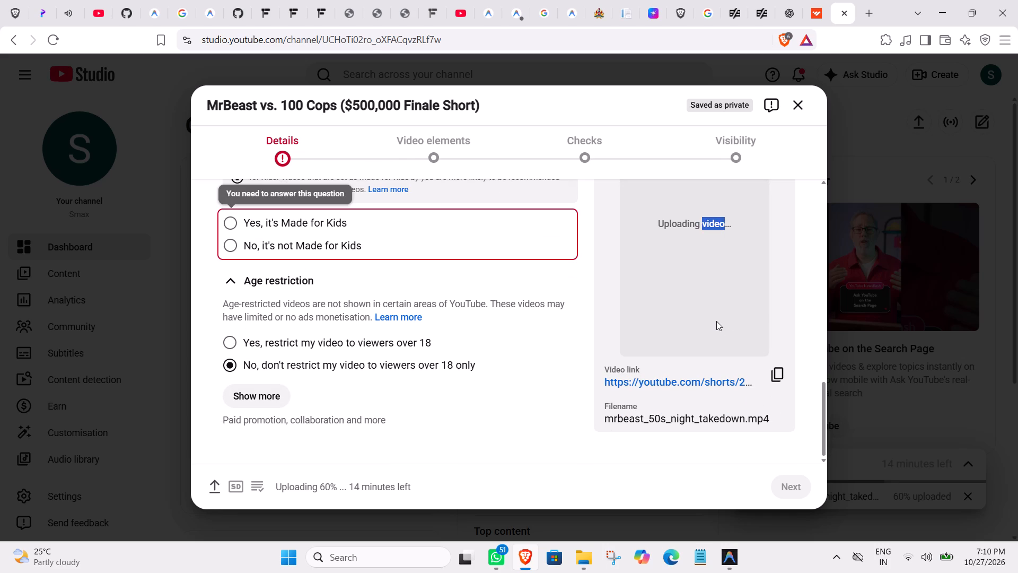
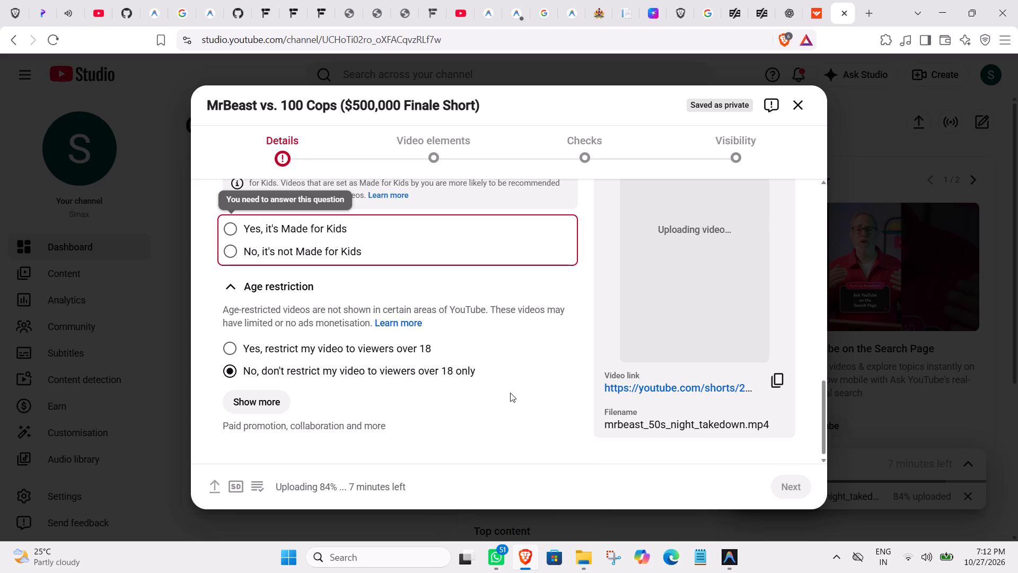
Expand the upload's additional details and declare that the video doesn't include paid promotion.
{"action": "scroll", "coordinate": [510, 393], "scroll_direction": "down", "scroll_amount": 1}
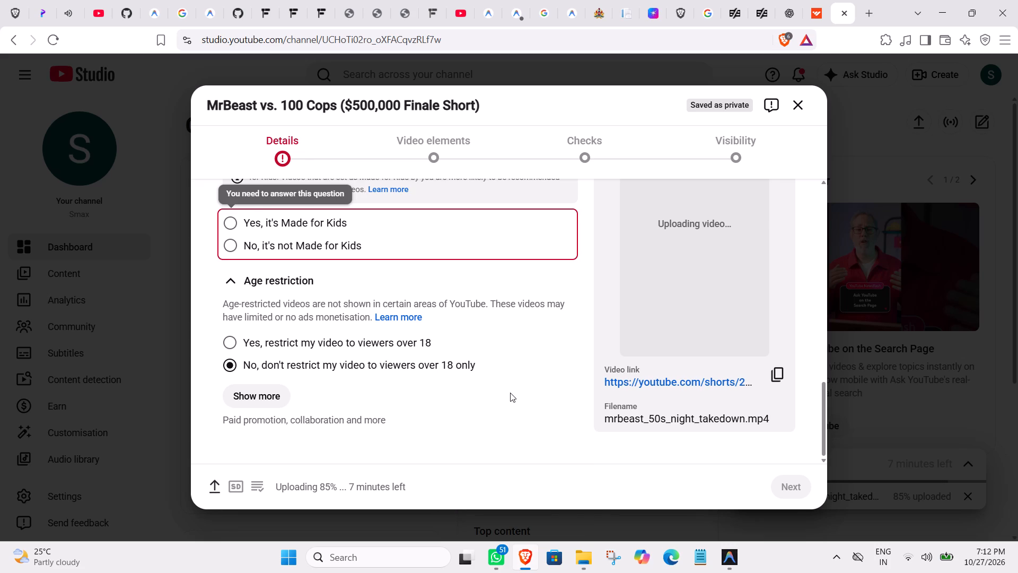
{"action": "scroll", "coordinate": [510, 393], "scroll_direction": "down", "scroll_amount": 2}
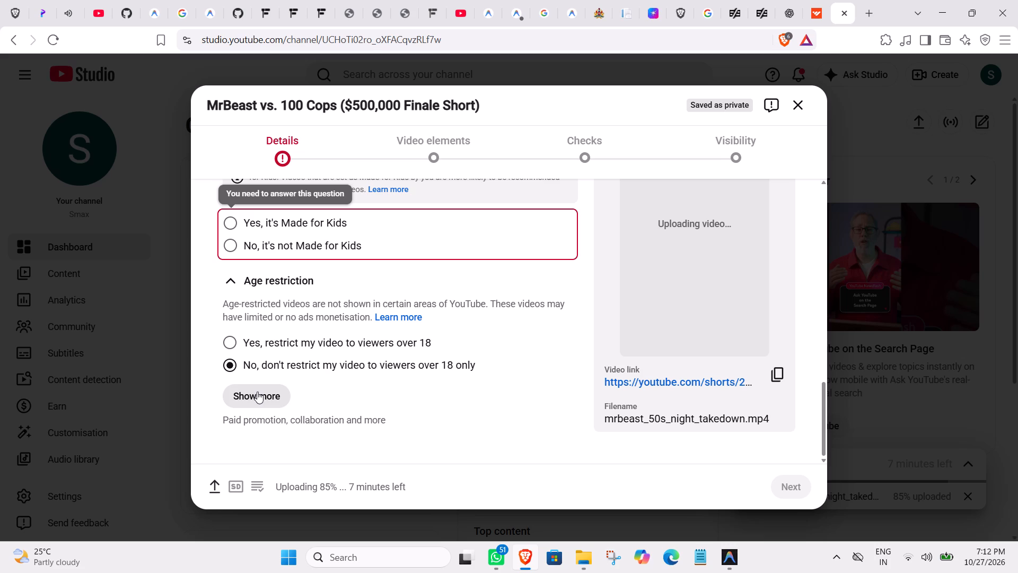
{"action": "left_click", "coordinate": [257, 392]}
{"action": "scroll", "coordinate": [257, 392], "scroll_direction": "down", "scroll_amount": 2}
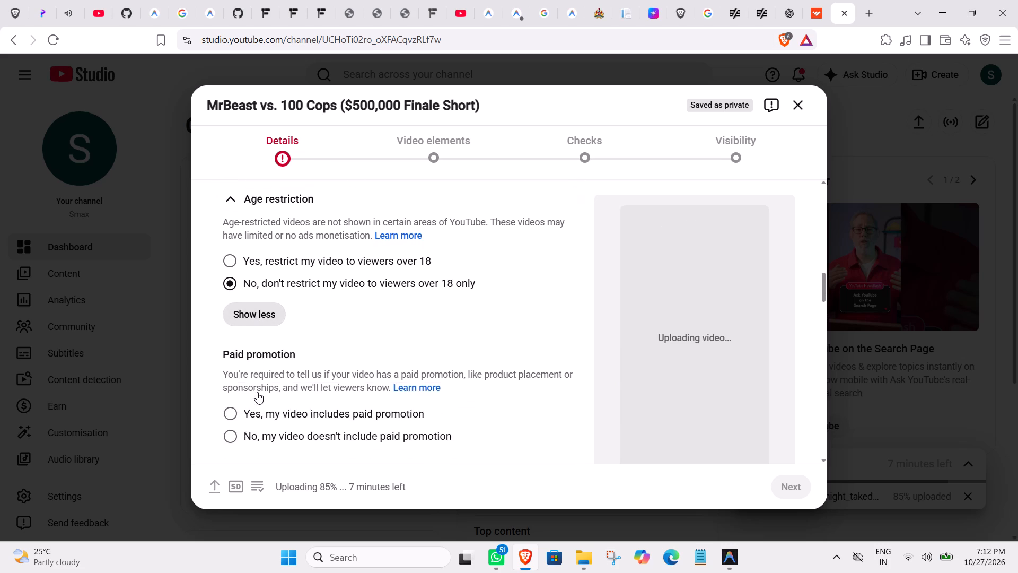
{"action": "scroll", "coordinate": [257, 392], "scroll_direction": "down", "scroll_amount": 2}
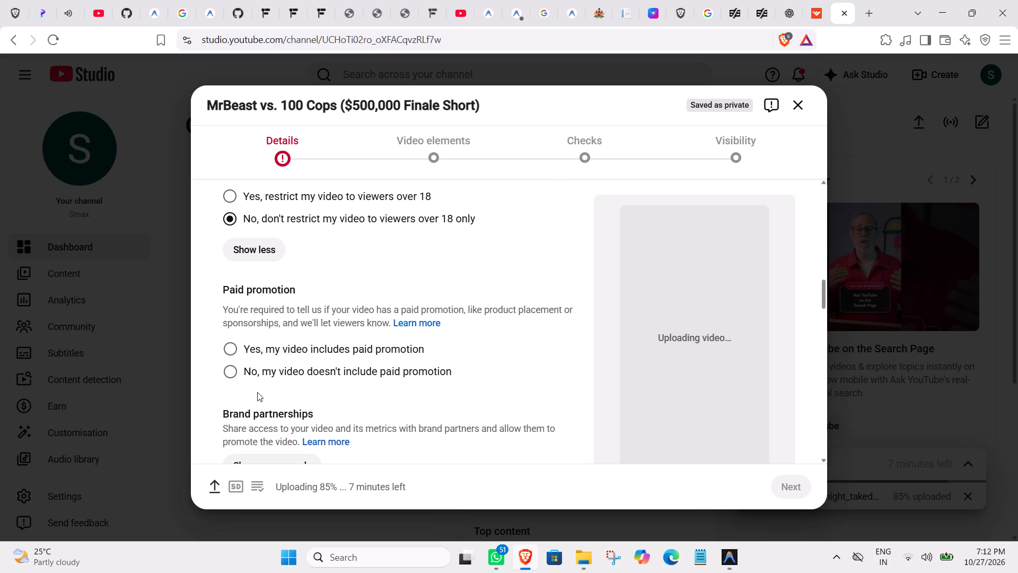
{"action": "scroll", "coordinate": [257, 392], "scroll_direction": "down", "scroll_amount": 3}
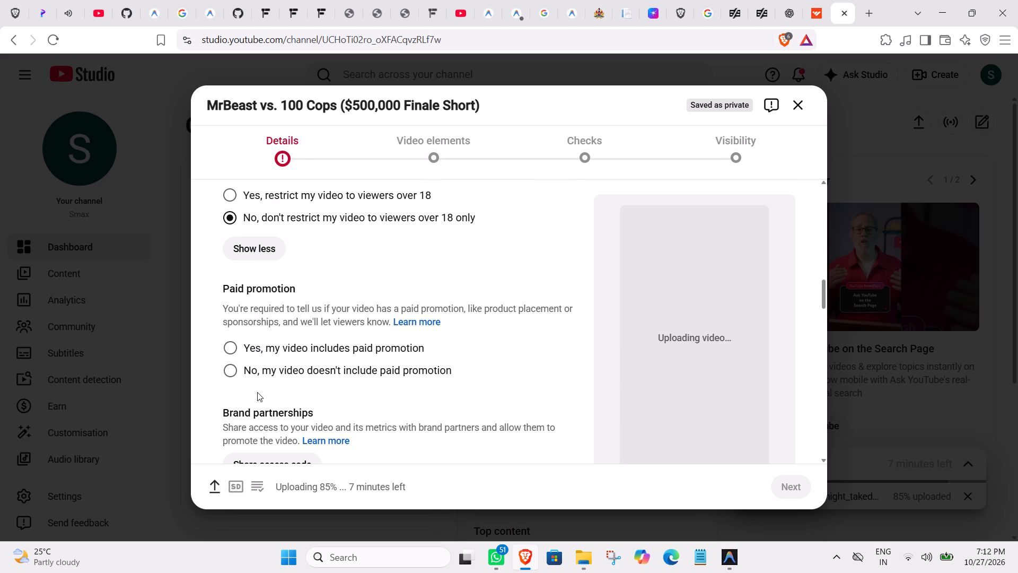
{"action": "scroll", "coordinate": [257, 392], "scroll_direction": "down", "scroll_amount": 1}
{"action": "left_click", "coordinate": [232, 370]}
Examine the remaining optional details, from brand partnerships and AI use through tags, language and licence to comments and ratings.
{"action": "scroll", "coordinate": [232, 370], "scroll_direction": "down", "scroll_amount": 3}
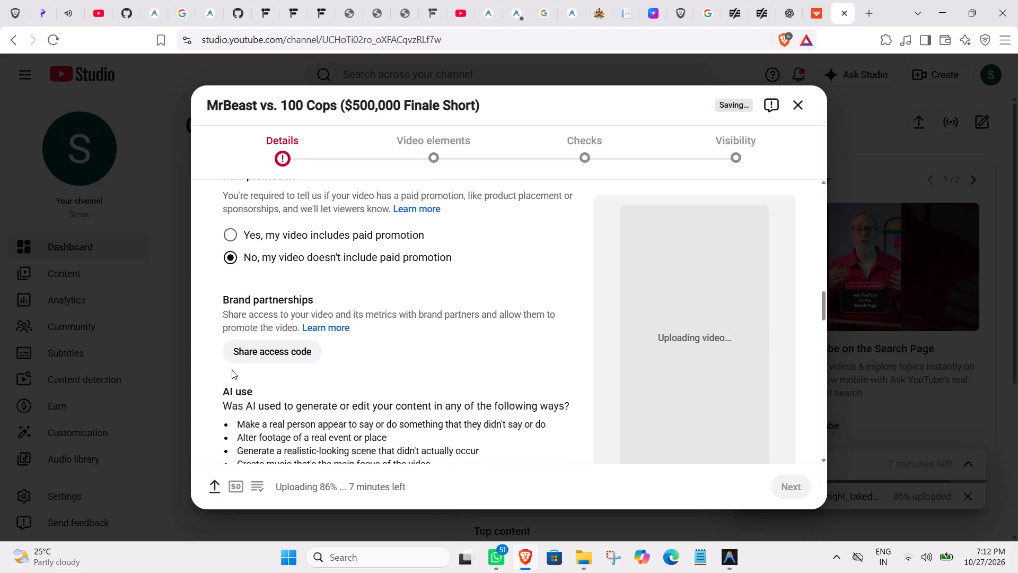
{"action": "scroll", "coordinate": [232, 370], "scroll_direction": "down", "scroll_amount": 4}
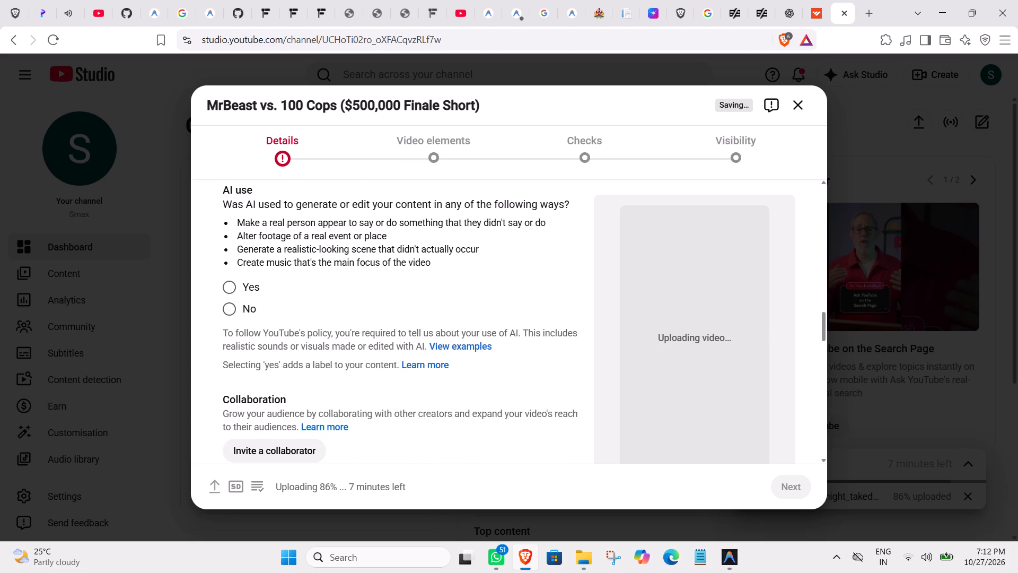
{"action": "scroll", "coordinate": [232, 370], "scroll_direction": "left", "scroll_amount": 1}
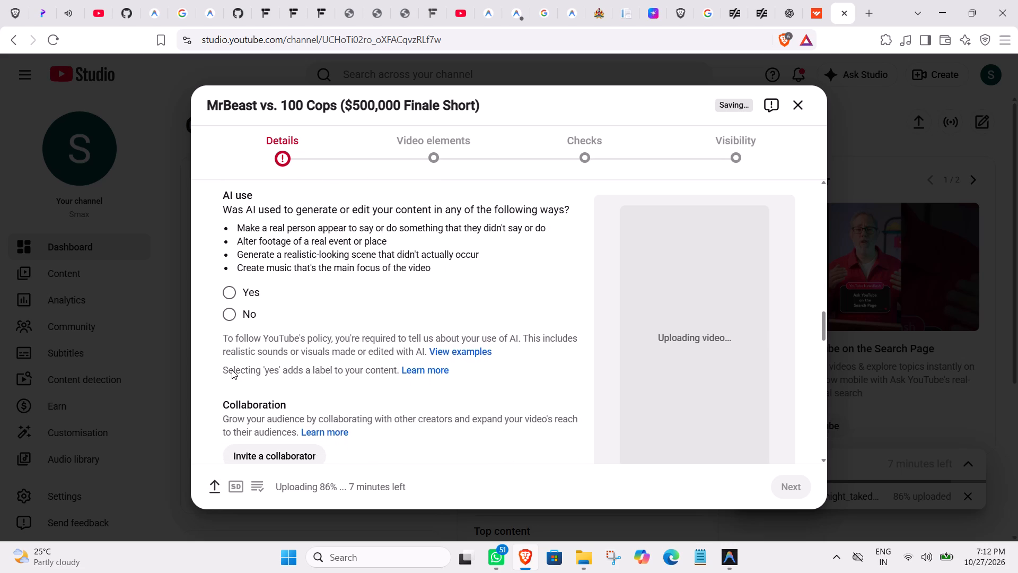
{"action": "scroll", "coordinate": [232, 370], "scroll_direction": "left", "scroll_amount": 1}
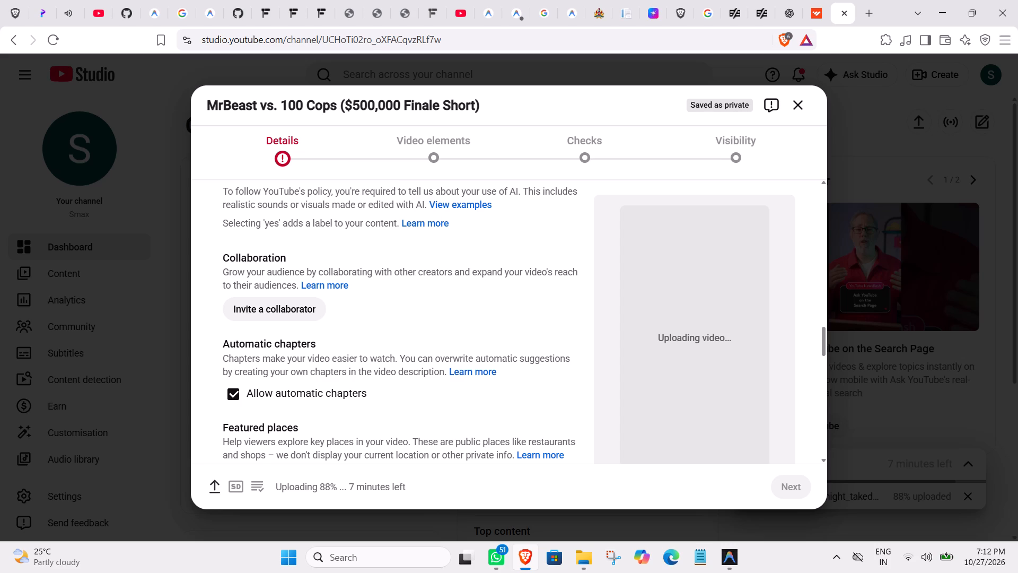
{"action": "scroll", "coordinate": [232, 370], "scroll_direction": "down", "scroll_amount": 3}
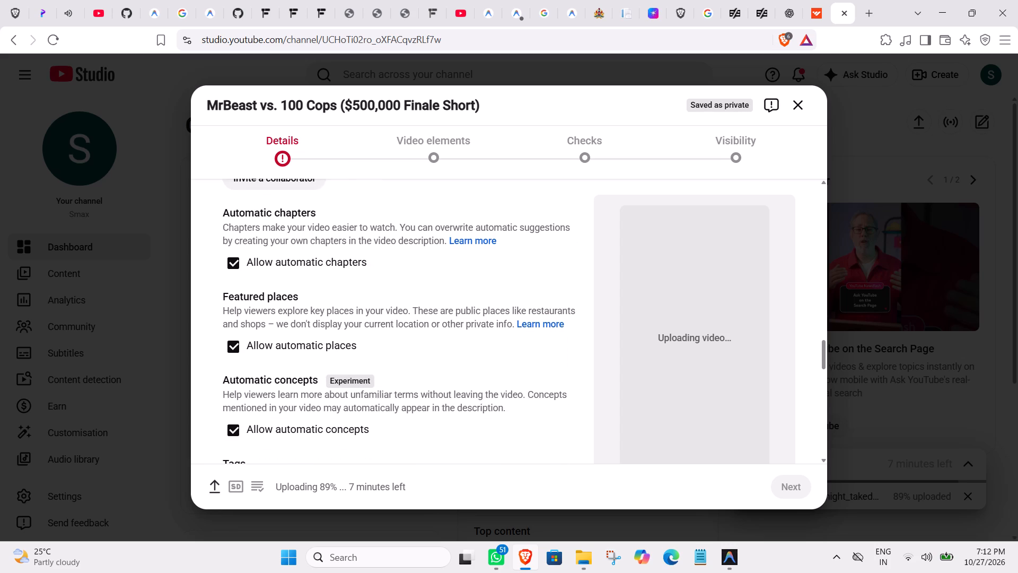
{"action": "scroll", "coordinate": [232, 370], "scroll_direction": "down", "scroll_amount": 4}
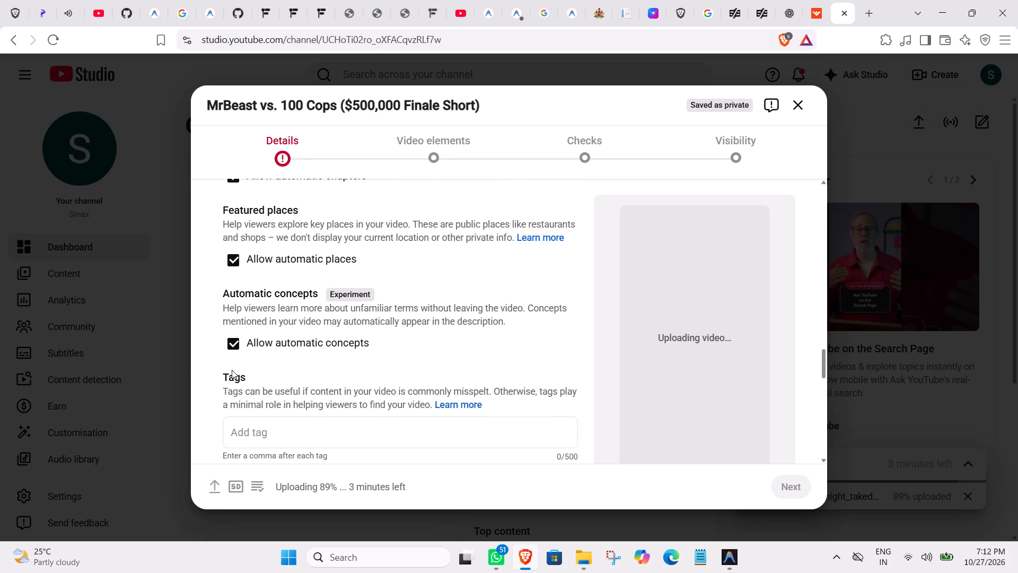
{"action": "scroll", "coordinate": [232, 370], "scroll_direction": "down", "scroll_amount": 4}
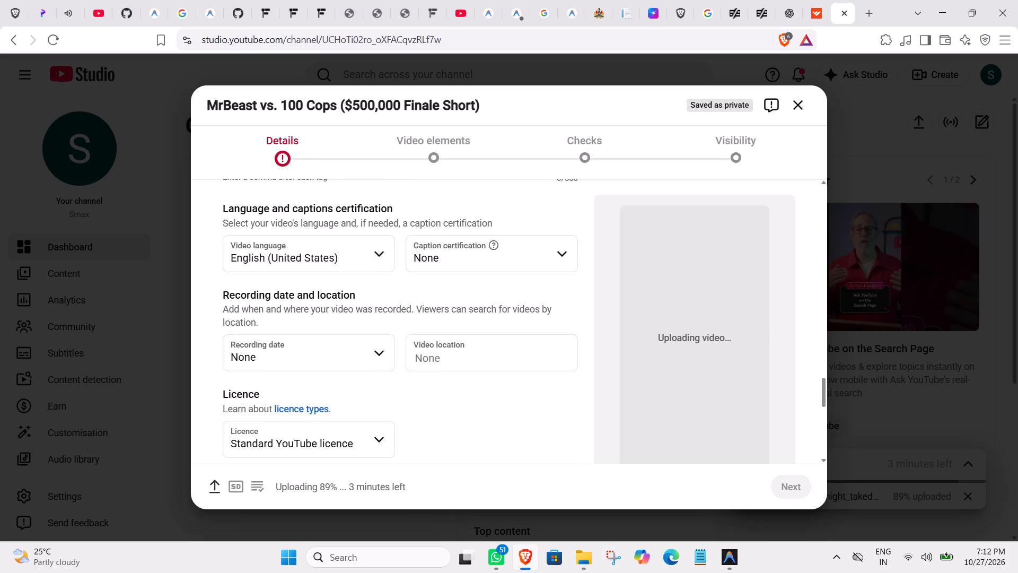
{"action": "scroll", "coordinate": [232, 370], "scroll_direction": "down", "scroll_amount": 2}
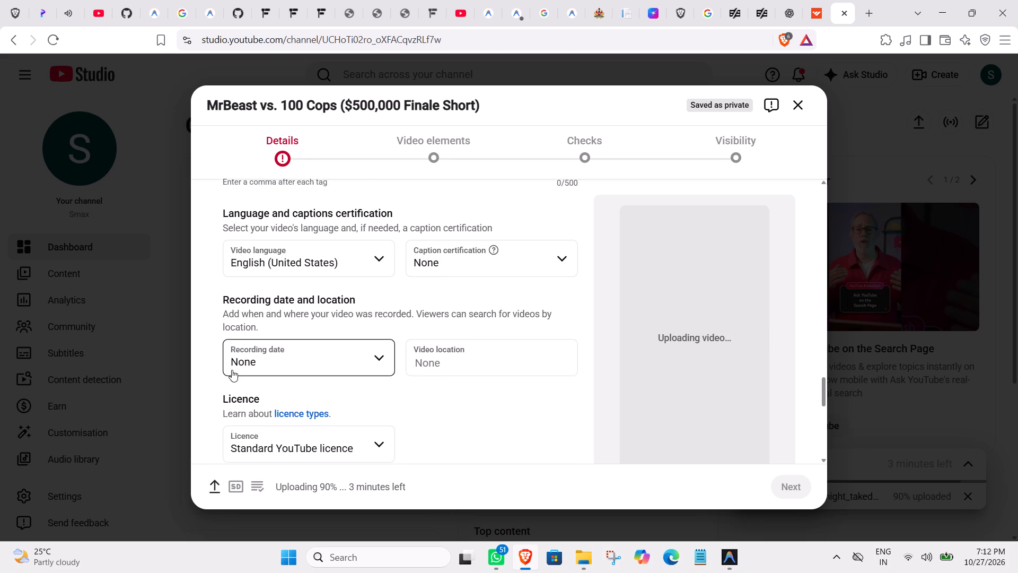
{"action": "scroll", "coordinate": [232, 370], "scroll_direction": "down", "scroll_amount": 8}
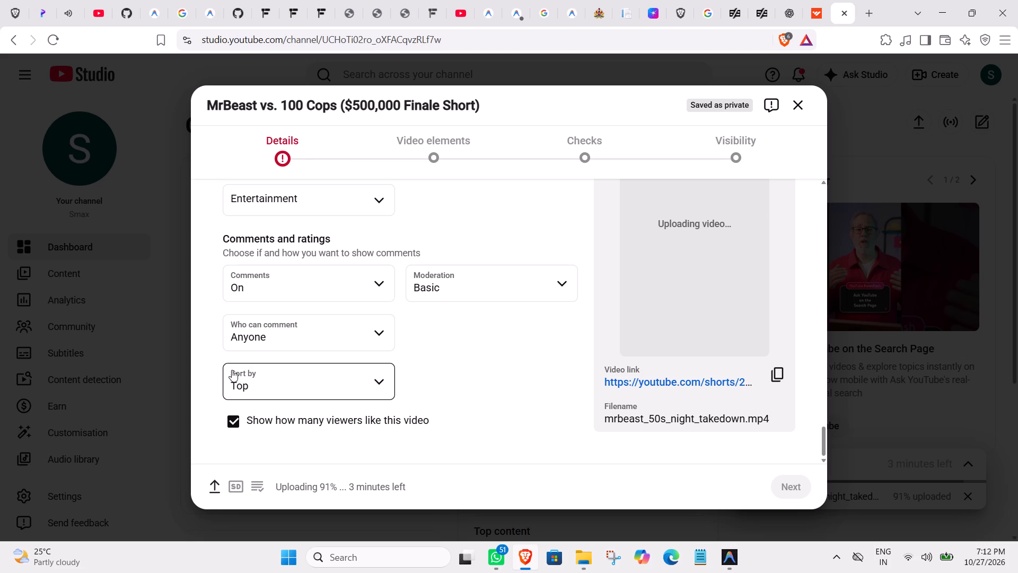
Alternate between the two audience answers for the video, settling on "No, it's not Made for Kids".
{"action": "scroll", "coordinate": [232, 370], "scroll_direction": "up", "scroll_amount": 8}
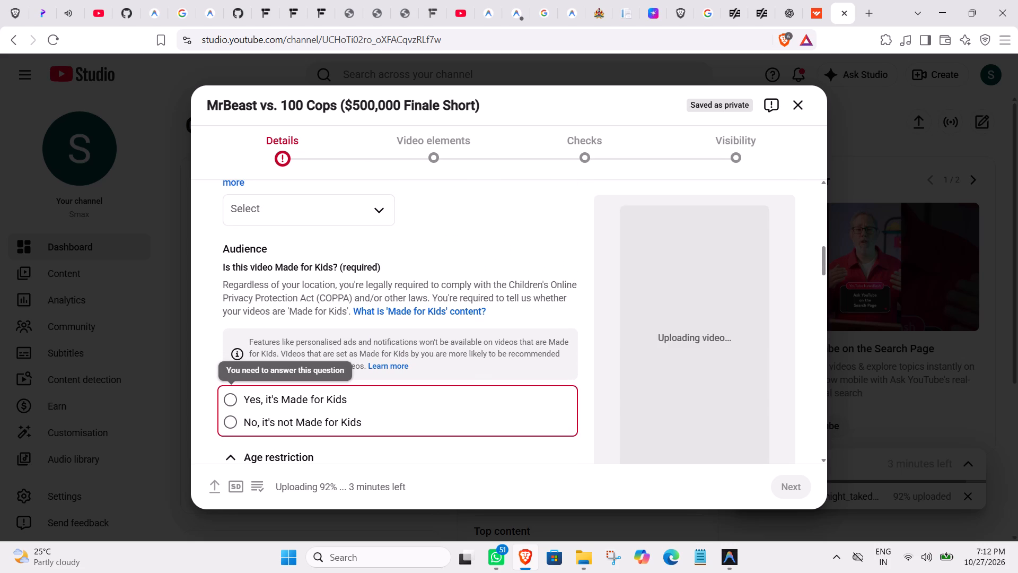
{"action": "left_click", "coordinate": [229, 395]}
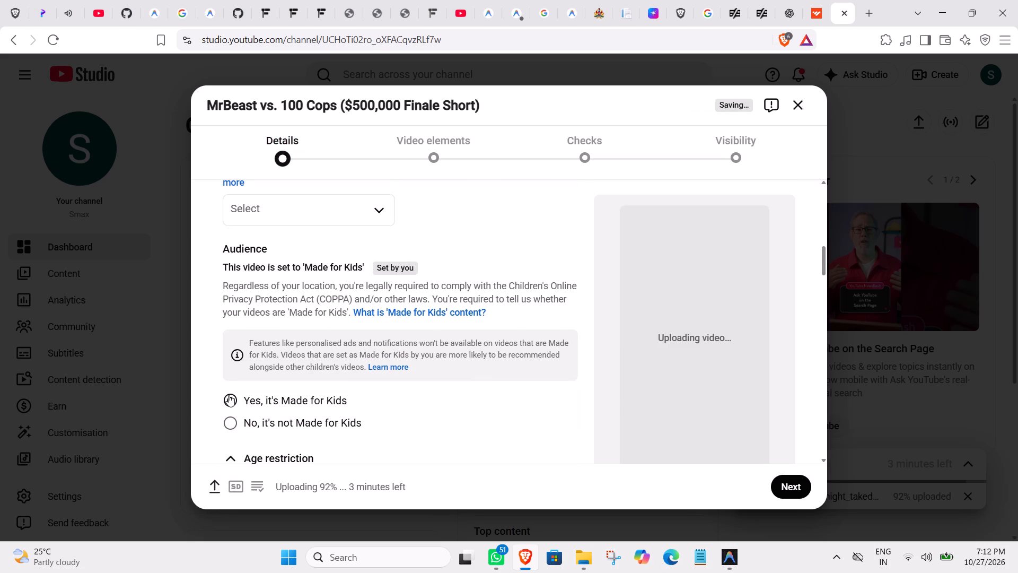
{"action": "left_click", "coordinate": [229, 395]}
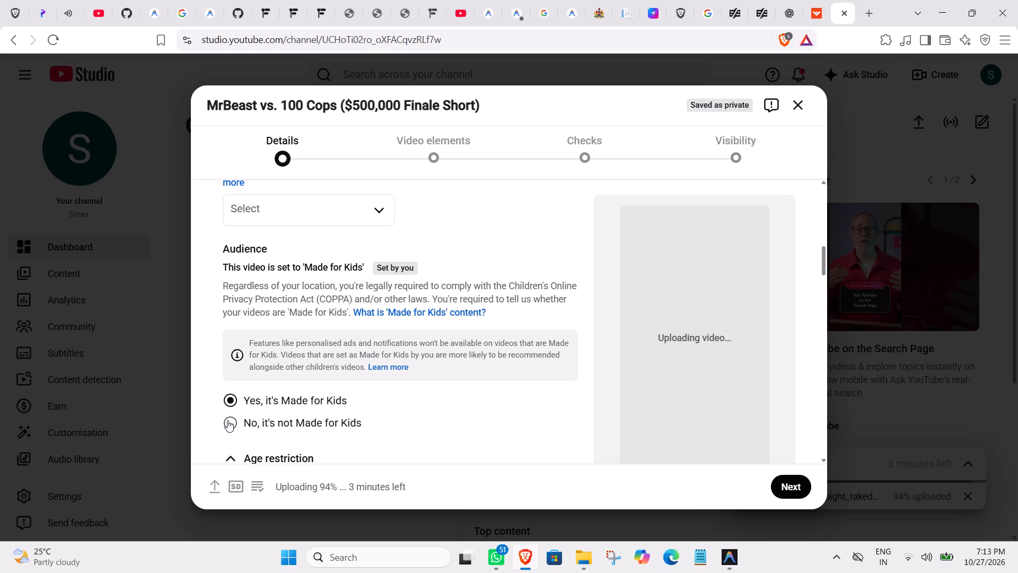
{"action": "left_click", "coordinate": [227, 420]}
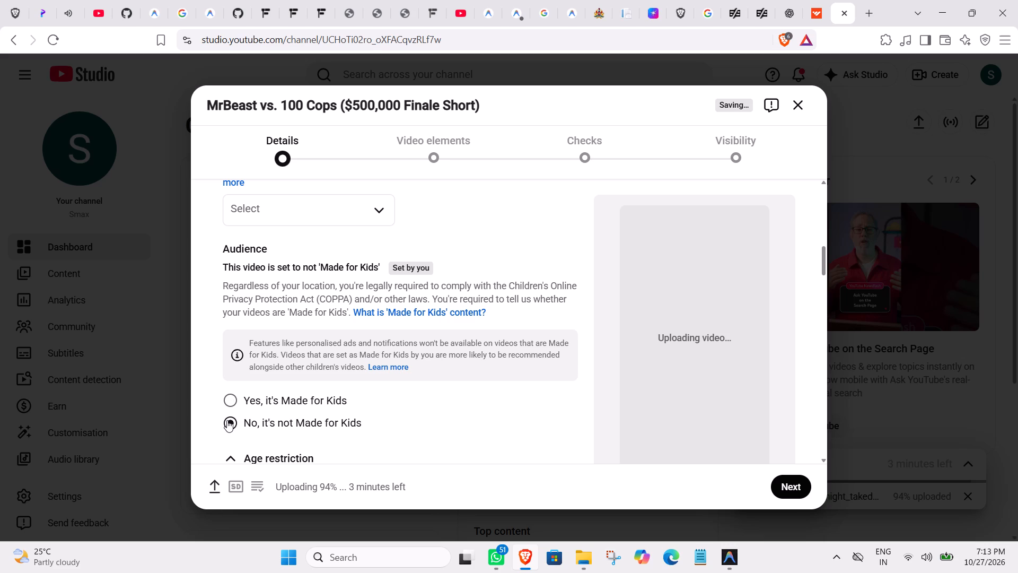
{"action": "left_click", "coordinate": [230, 401]}
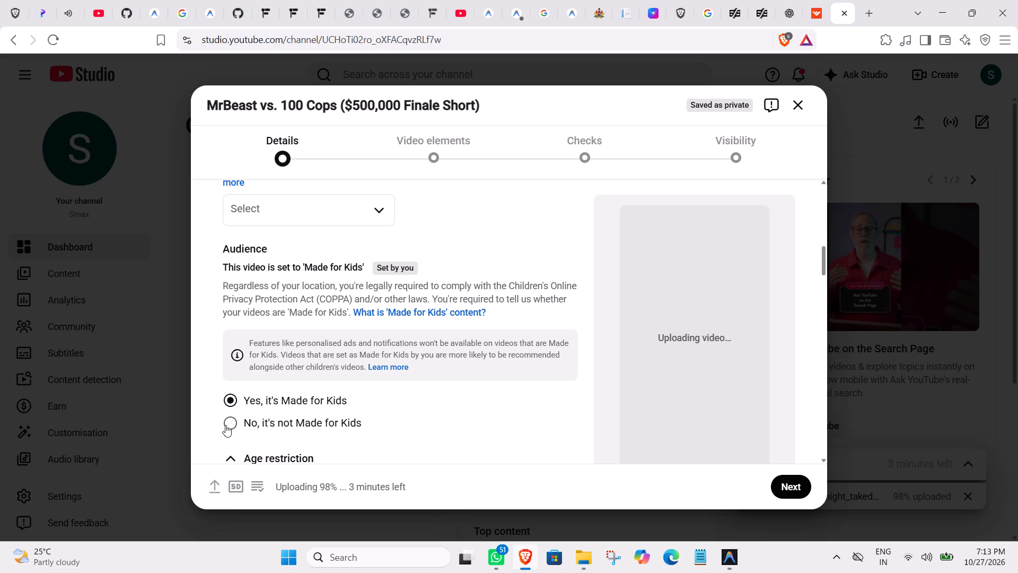
{"action": "left_click", "coordinate": [227, 422]}
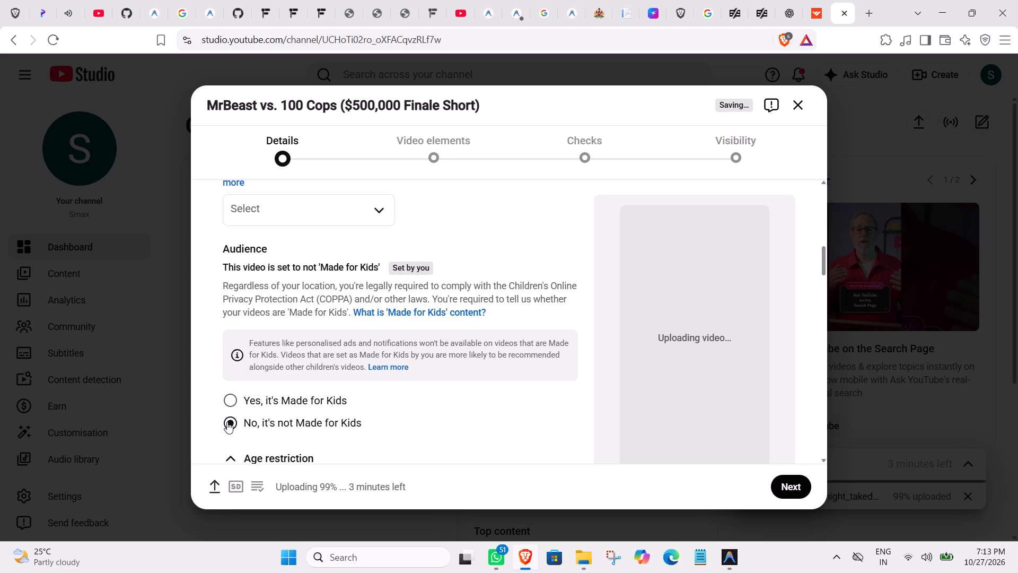
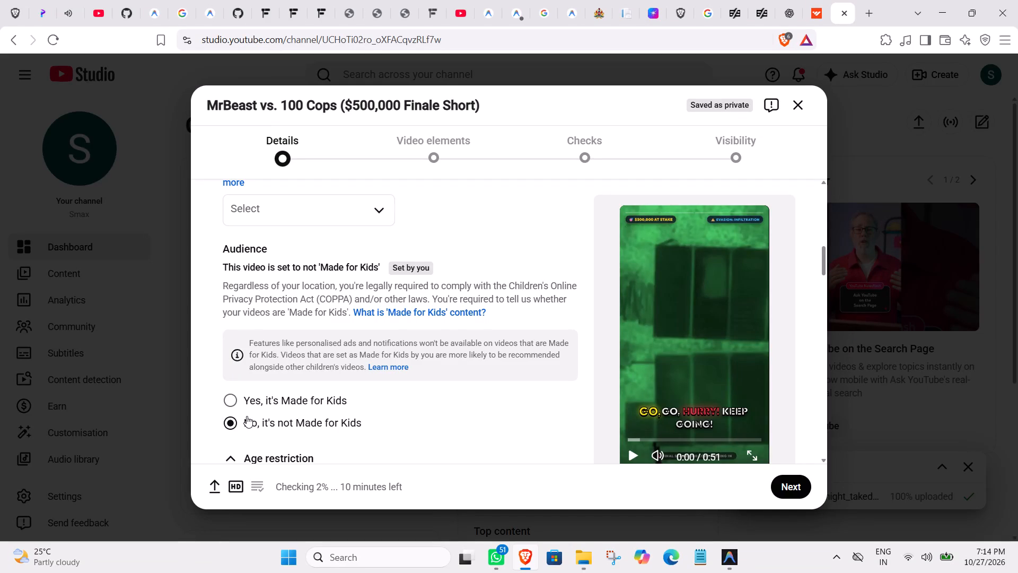
Check which playlists are available for the video without assigning one.
{"action": "scroll", "coordinate": [243, 420], "scroll_direction": "up", "scroll_amount": 1}
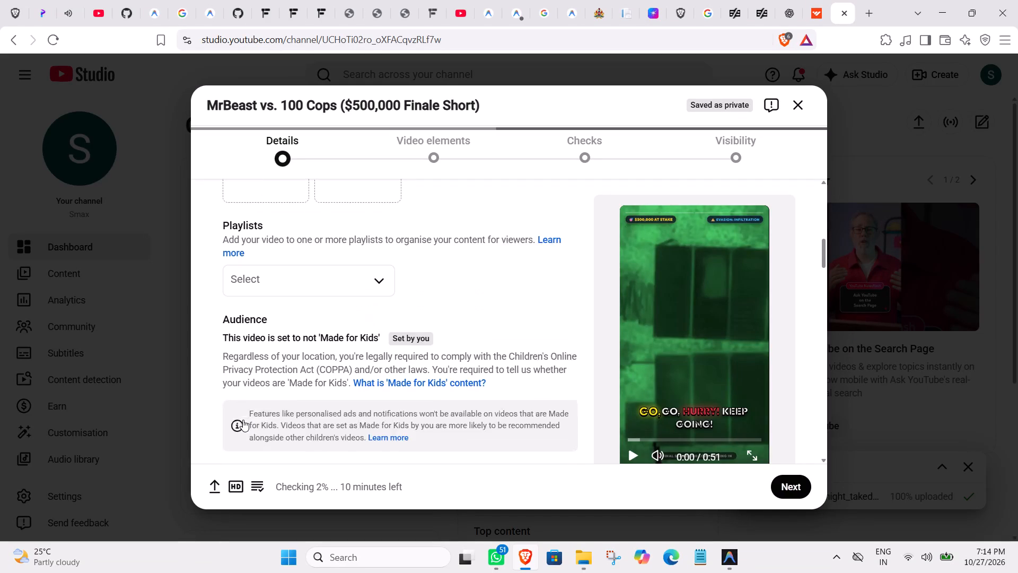
{"action": "scroll", "coordinate": [243, 420], "scroll_direction": "up", "scroll_amount": 1}
{"action": "left_click", "coordinate": [252, 302]}
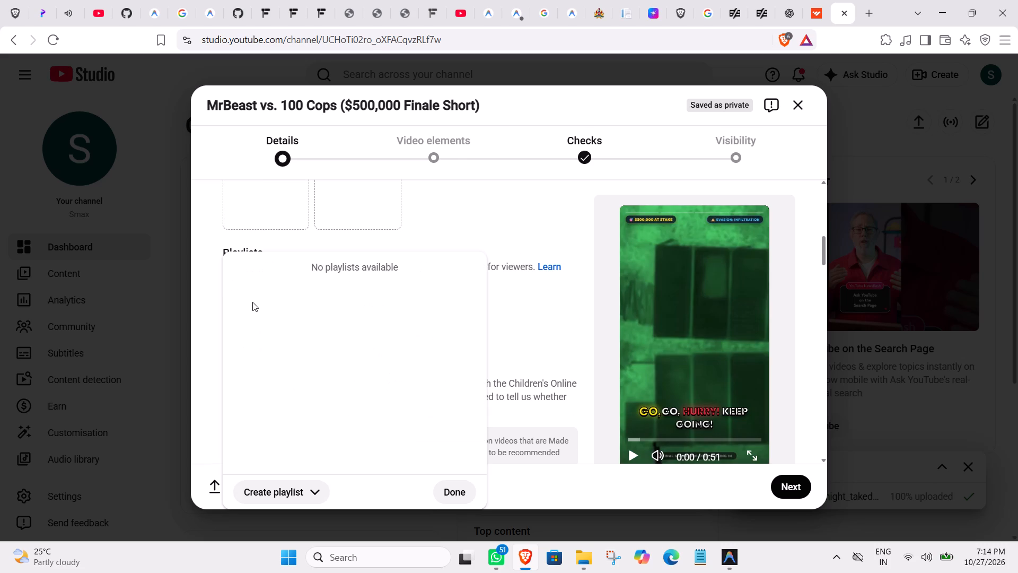
{"action": "left_click", "coordinate": [551, 333]}
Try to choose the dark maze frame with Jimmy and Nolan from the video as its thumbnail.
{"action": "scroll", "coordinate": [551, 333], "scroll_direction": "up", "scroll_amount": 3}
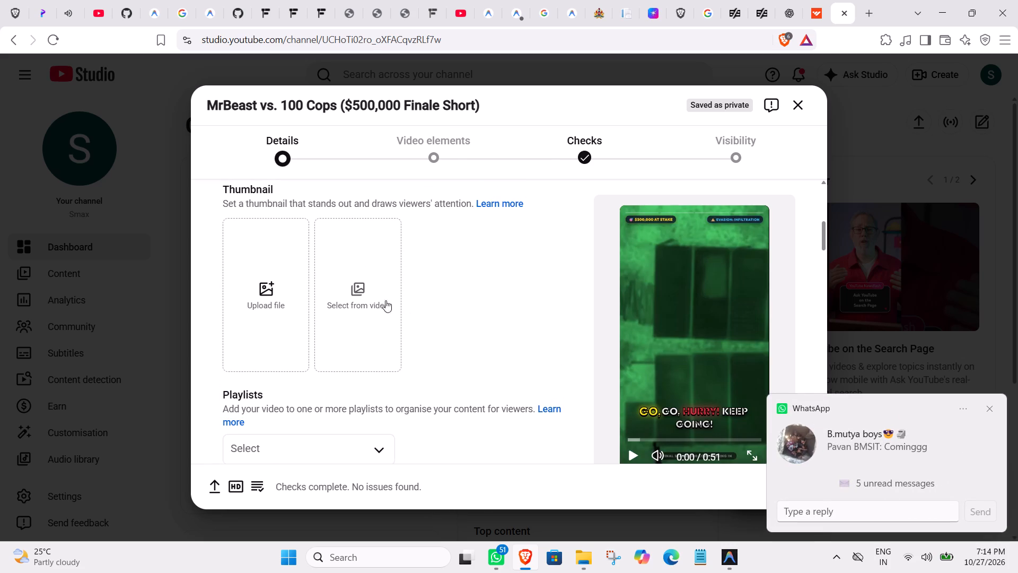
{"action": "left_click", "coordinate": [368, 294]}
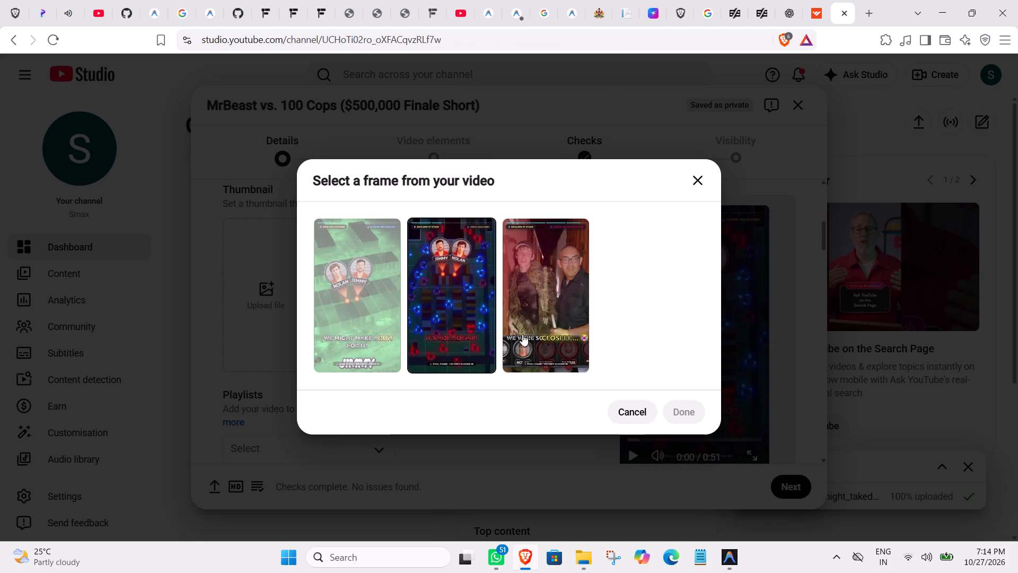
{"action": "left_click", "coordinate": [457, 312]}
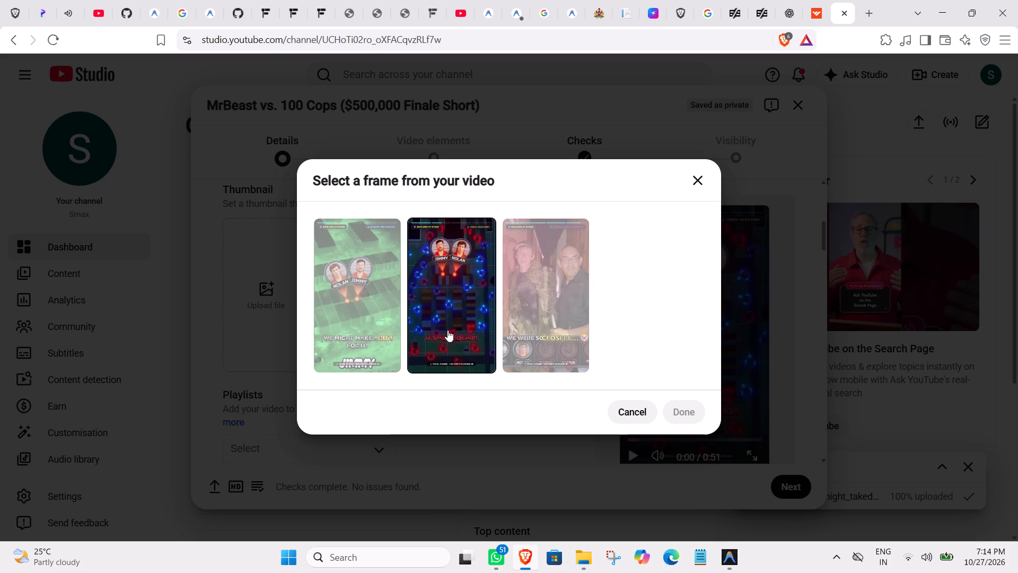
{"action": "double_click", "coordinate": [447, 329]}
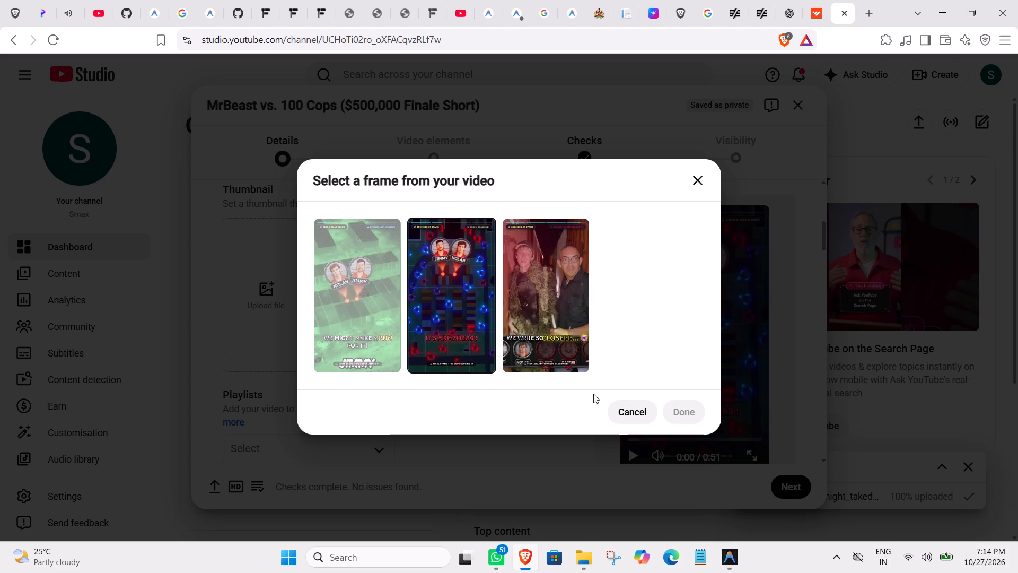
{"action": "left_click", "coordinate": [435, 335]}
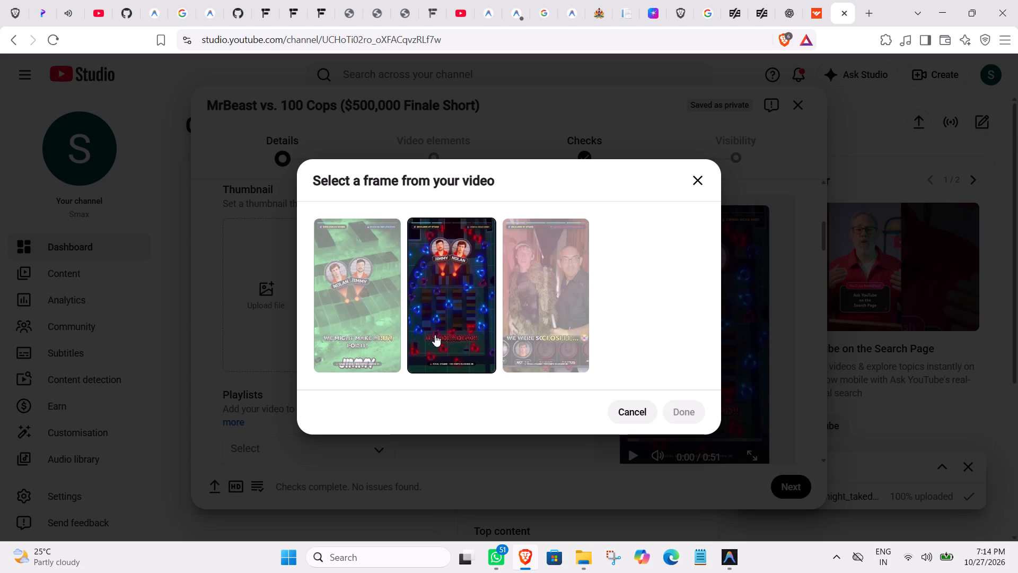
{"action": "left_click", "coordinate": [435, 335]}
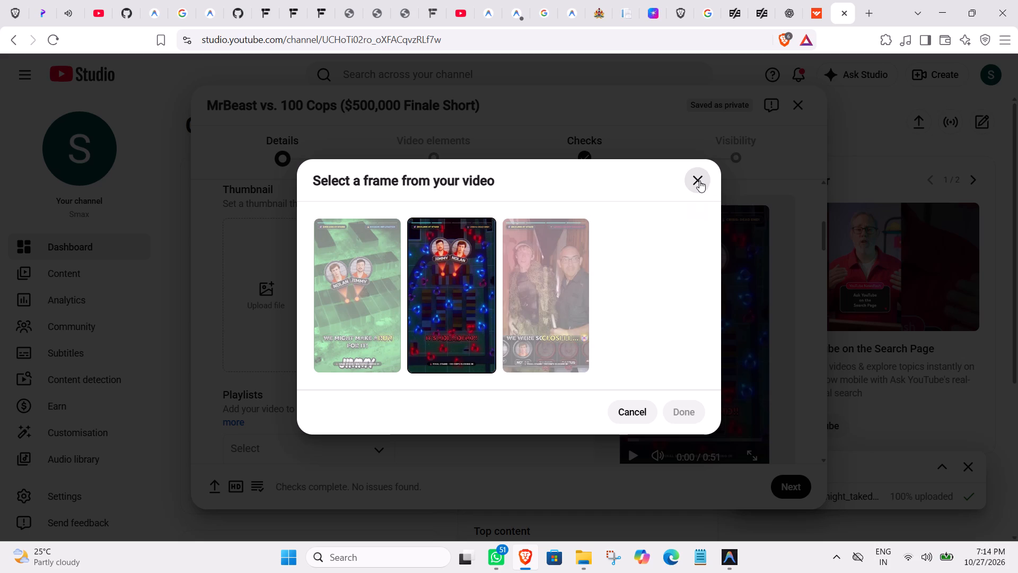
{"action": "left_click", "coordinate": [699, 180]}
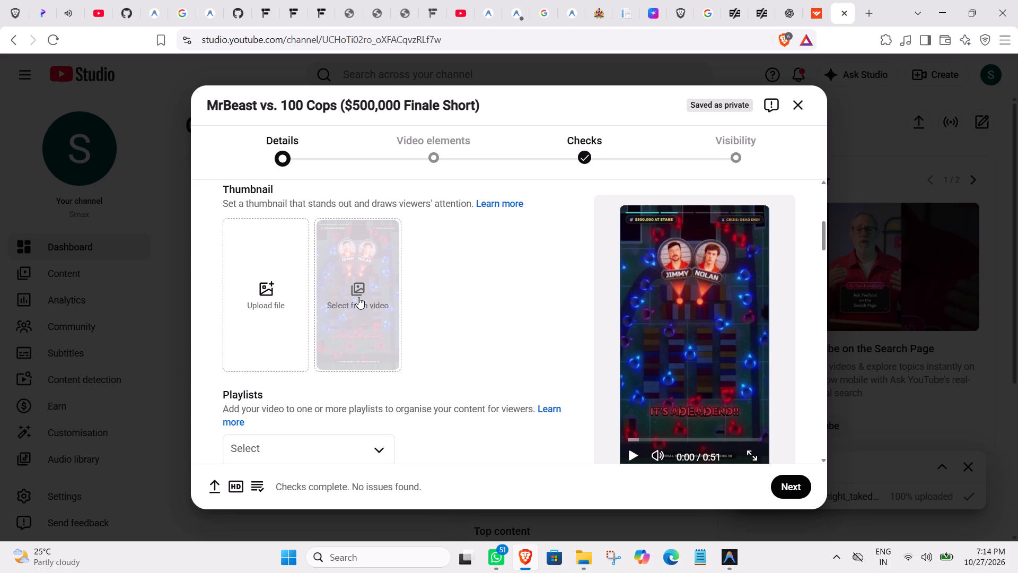
Advance the upload from Details through Video elements and Checks to the Visibility stage, adding no related video or subtitles.
{"action": "scroll", "coordinate": [358, 297], "scroll_direction": "up", "scroll_amount": 1}
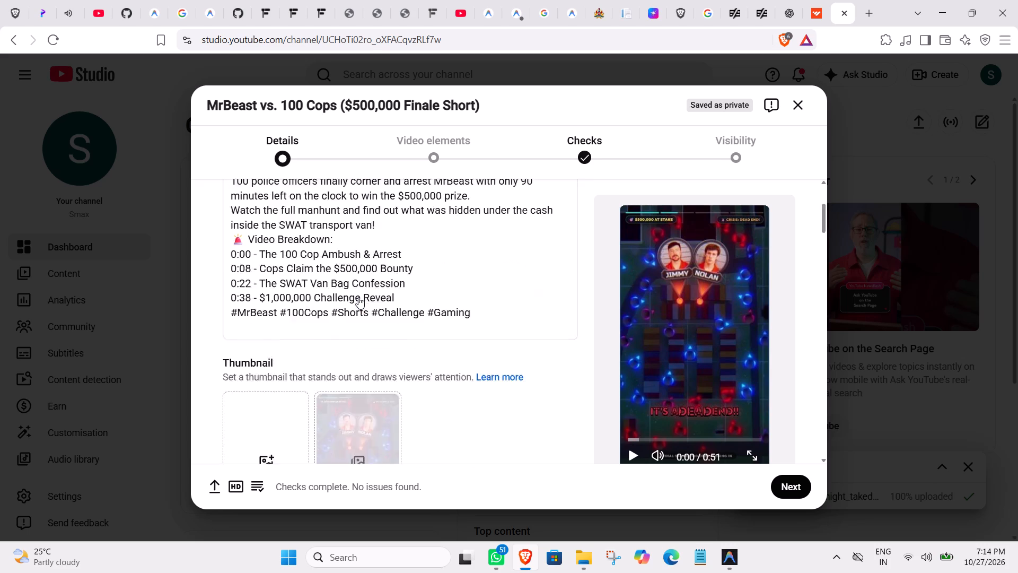
{"action": "scroll", "coordinate": [358, 297], "scroll_direction": "up", "scroll_amount": 3}
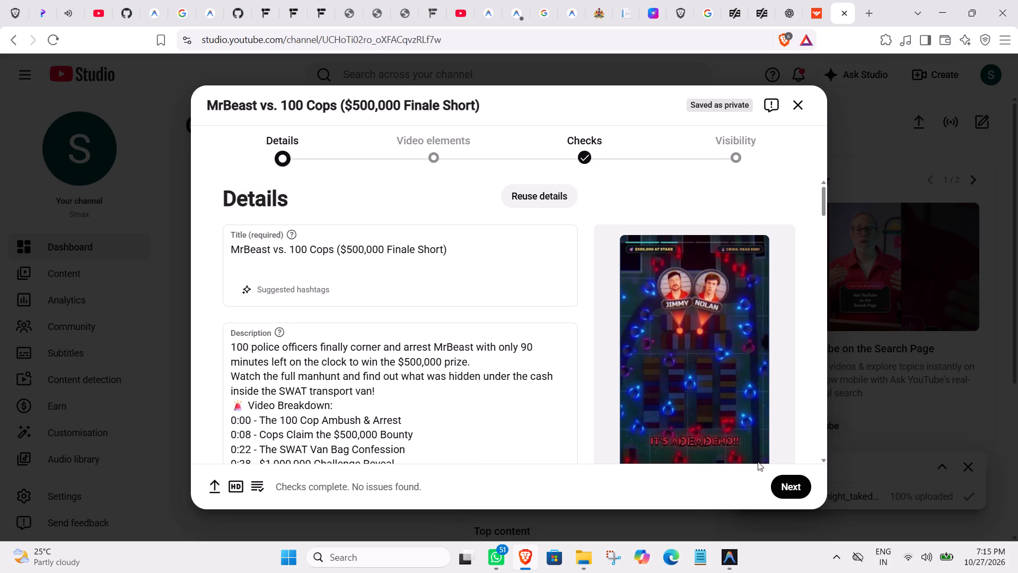
{"action": "left_click", "coordinate": [786, 484]}
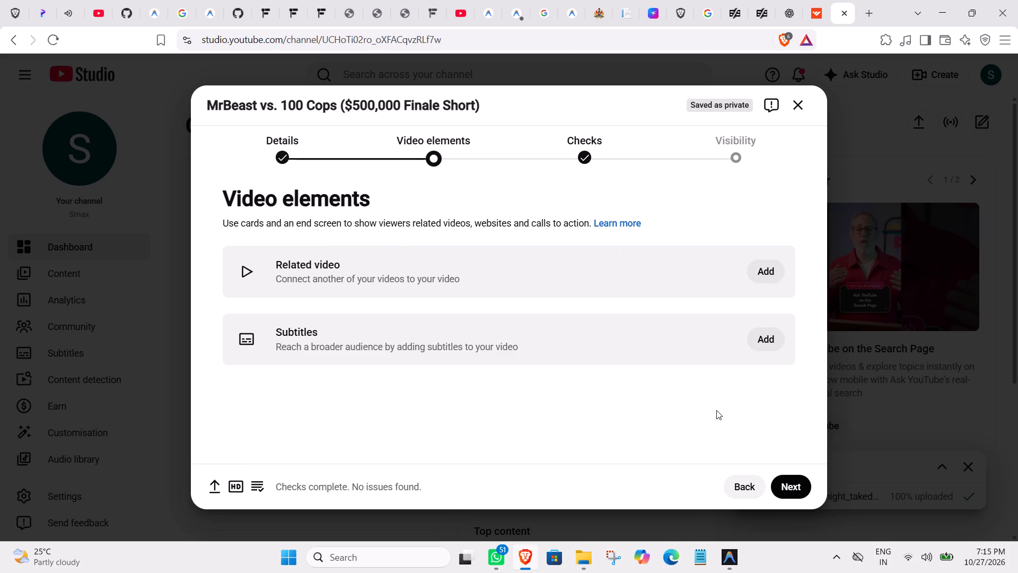
{"action": "scroll", "coordinate": [716, 410], "scroll_direction": "down", "scroll_amount": 1}
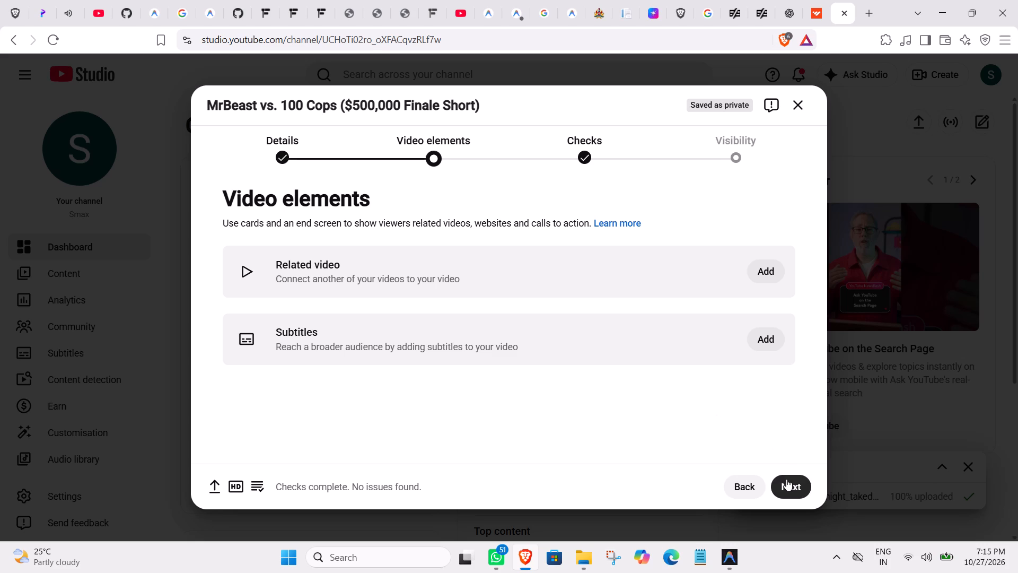
{"action": "left_click", "coordinate": [786, 479]}
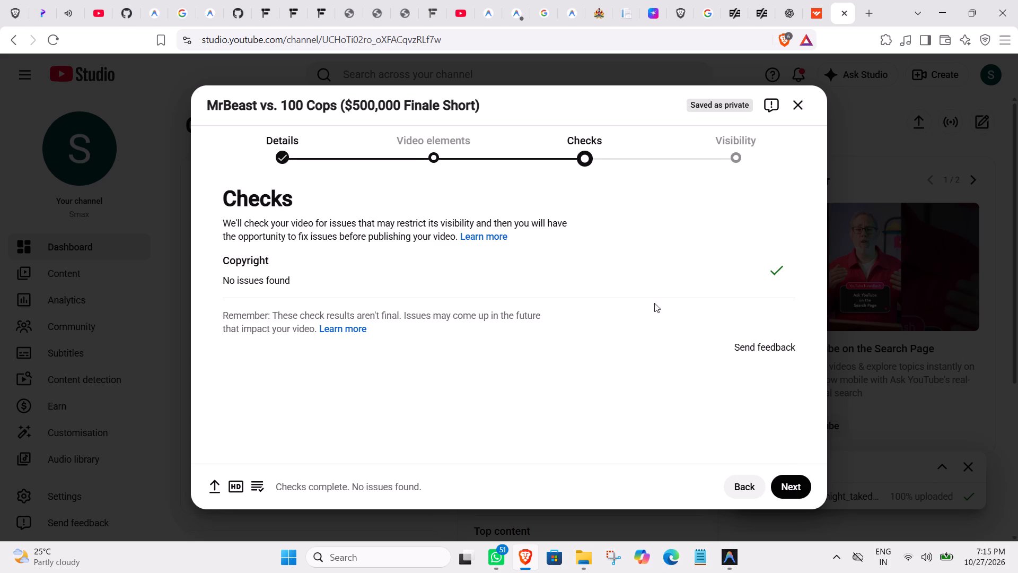
{"action": "left_click", "coordinate": [804, 489]}
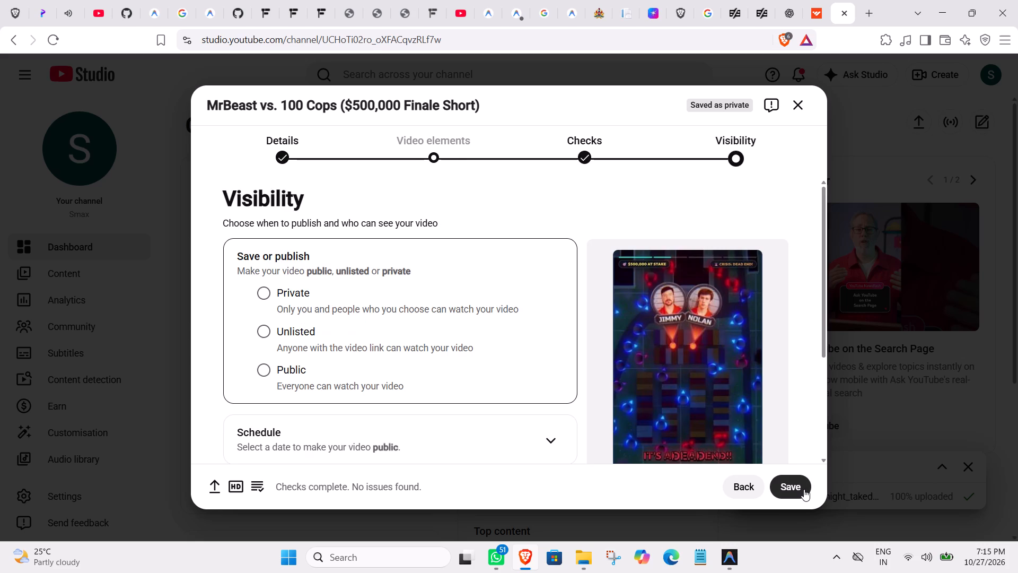
Schedule the video to go public on 27 Oct 2026 at 19:30.
{"action": "left_click", "coordinate": [269, 370]}
{"action": "scroll", "coordinate": [269, 370], "scroll_direction": "down", "scroll_amount": 2}
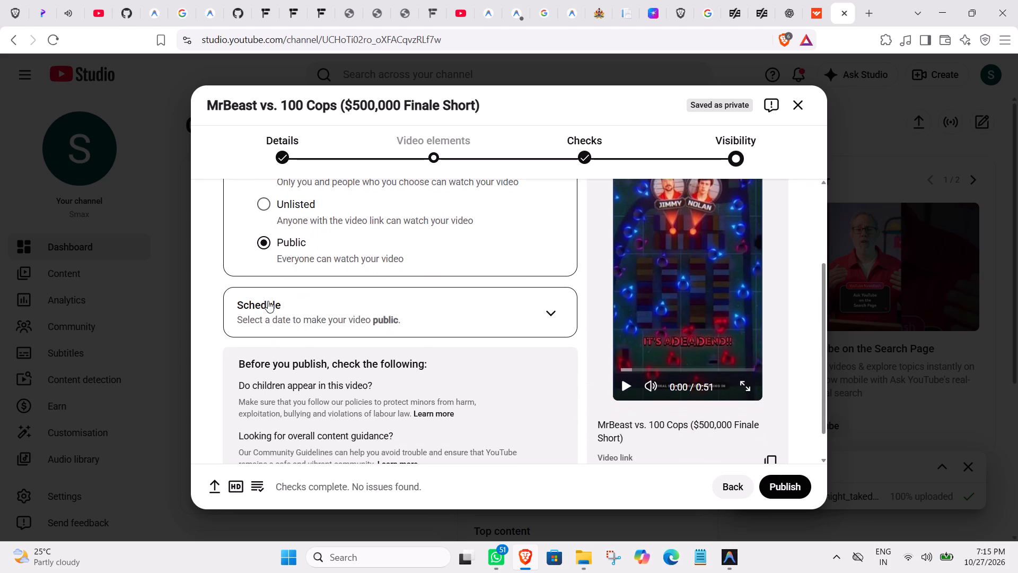
{"action": "left_click", "coordinate": [268, 301]}
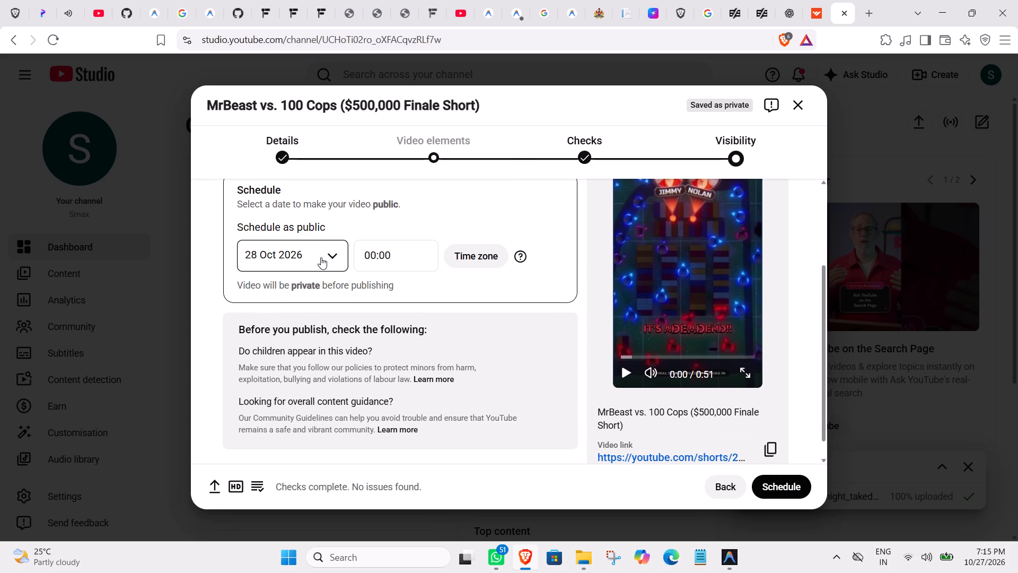
{"action": "left_click", "coordinate": [321, 257]}
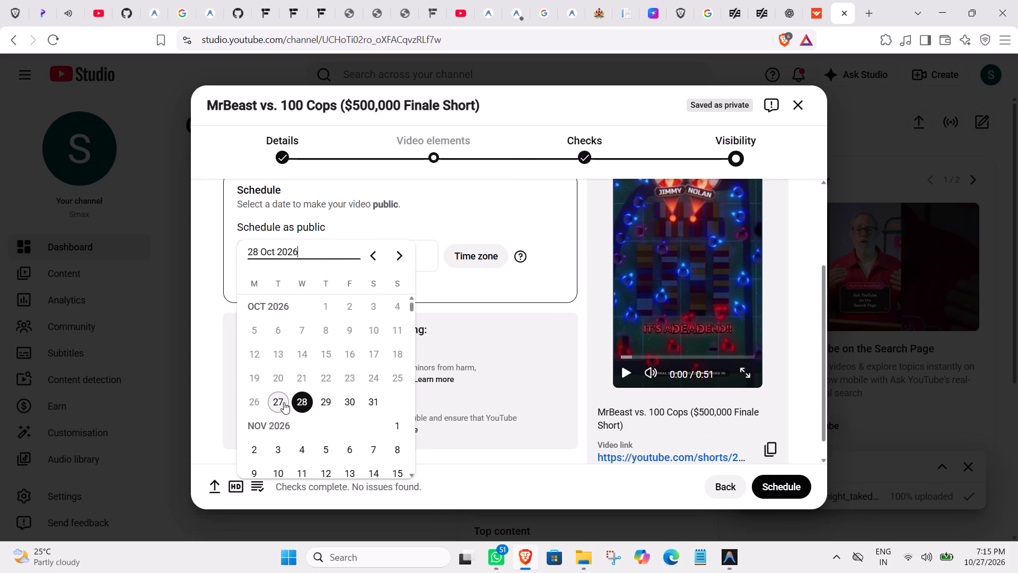
{"action": "left_click", "coordinate": [284, 402]}
{"action": "left_click", "coordinate": [380, 259]}
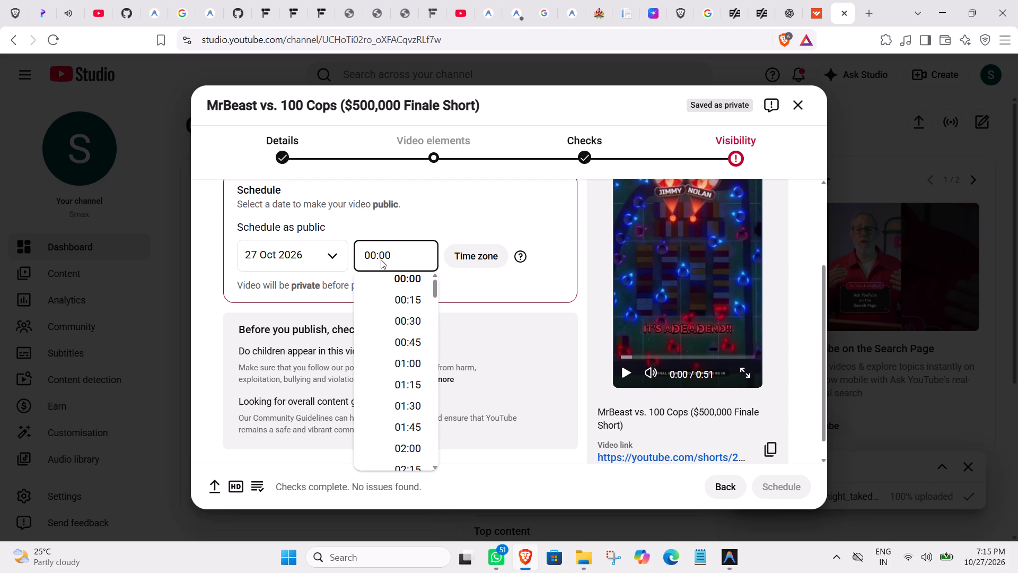
{"action": "scroll", "coordinate": [401, 411], "scroll_direction": "down", "scroll_amount": 2}
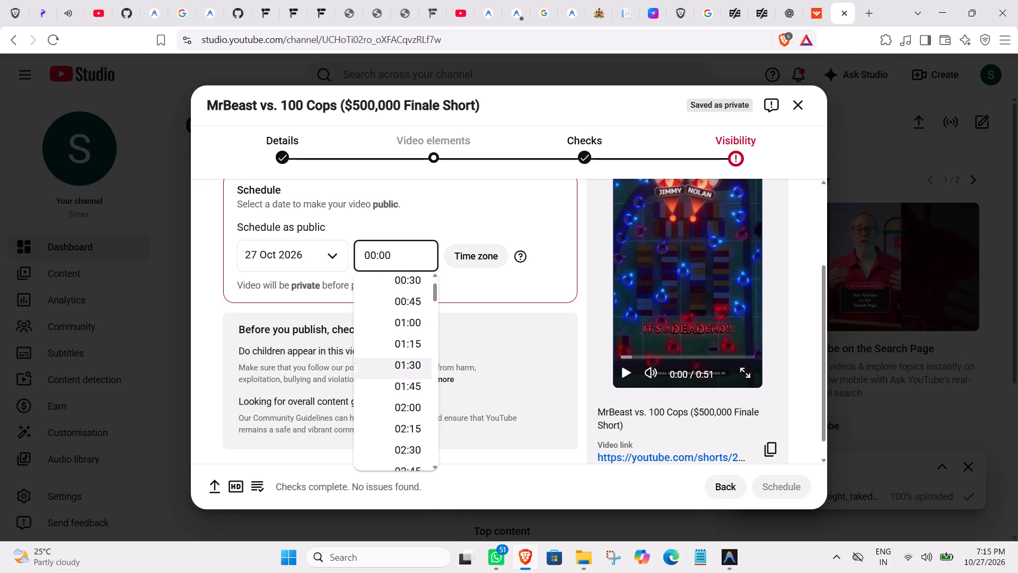
{"action": "scroll", "coordinate": [401, 411], "scroll_direction": "down", "scroll_amount": 9}
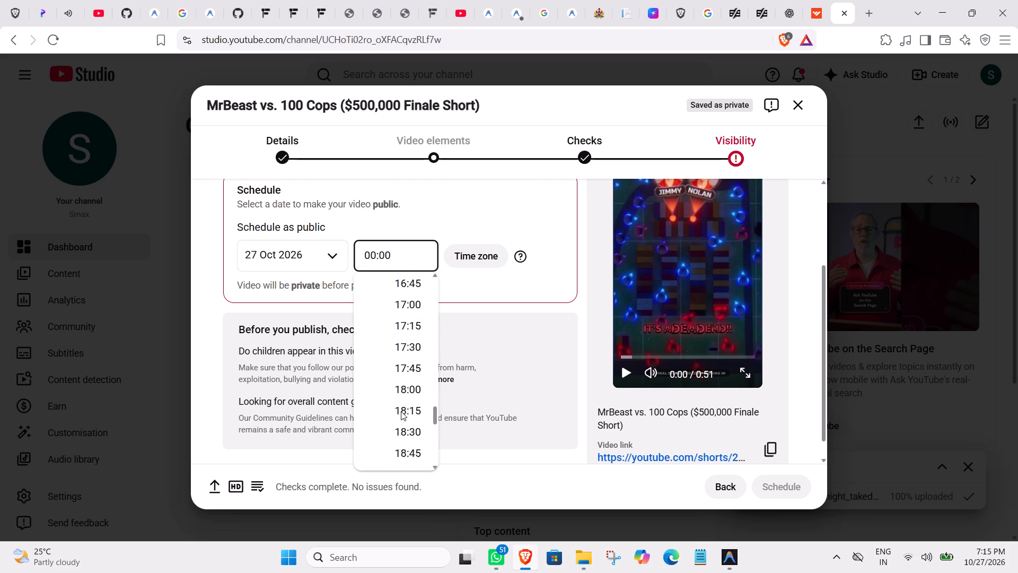
{"action": "scroll", "coordinate": [401, 411], "scroll_direction": "down", "scroll_amount": 2}
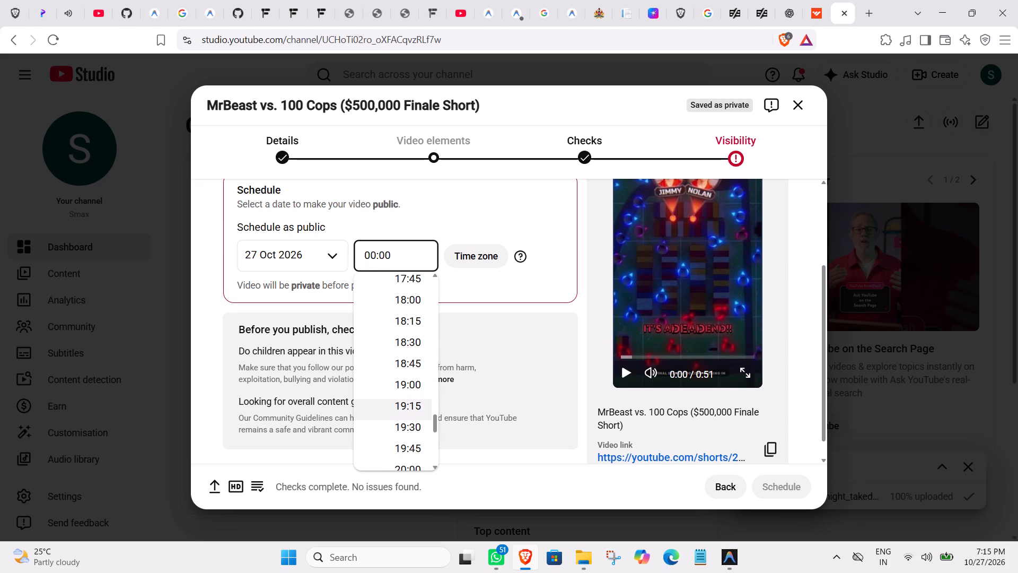
{"action": "left_click", "coordinate": [396, 429]}
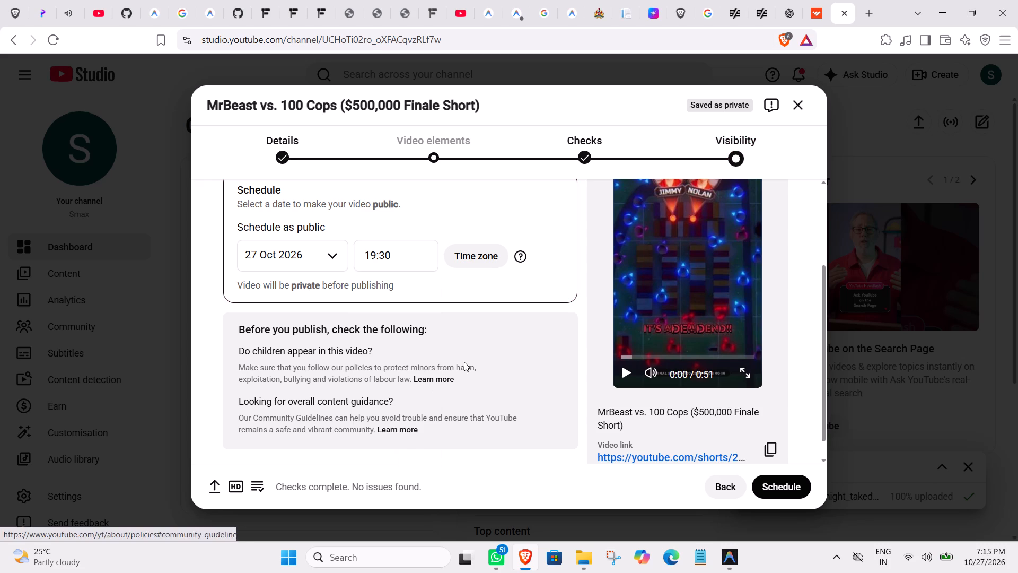
{"action": "left_click", "coordinate": [767, 491]}
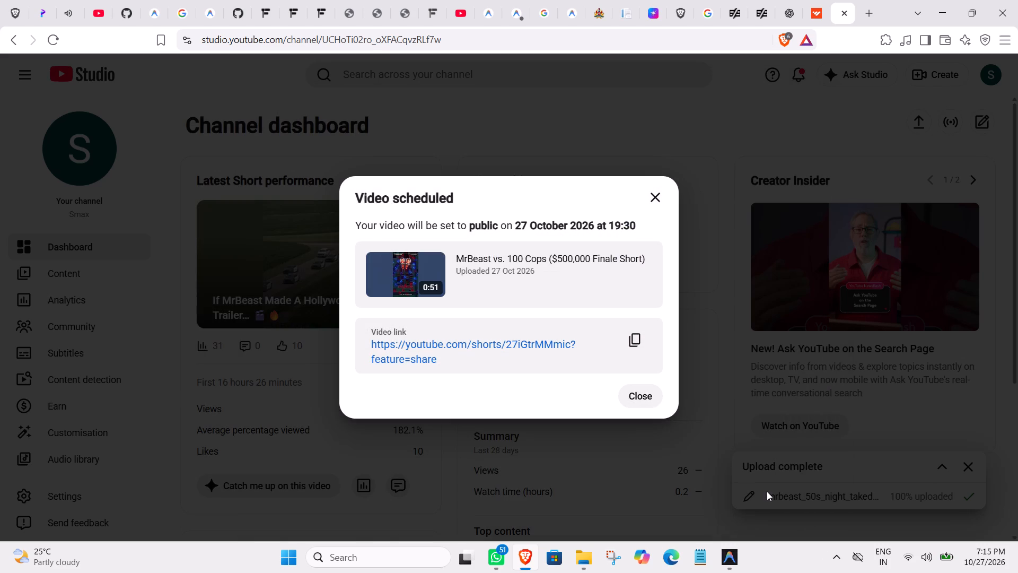
Copy the scheduled video's link and dismiss the scheduling confirmation.
{"action": "left_click", "coordinate": [637, 344]}
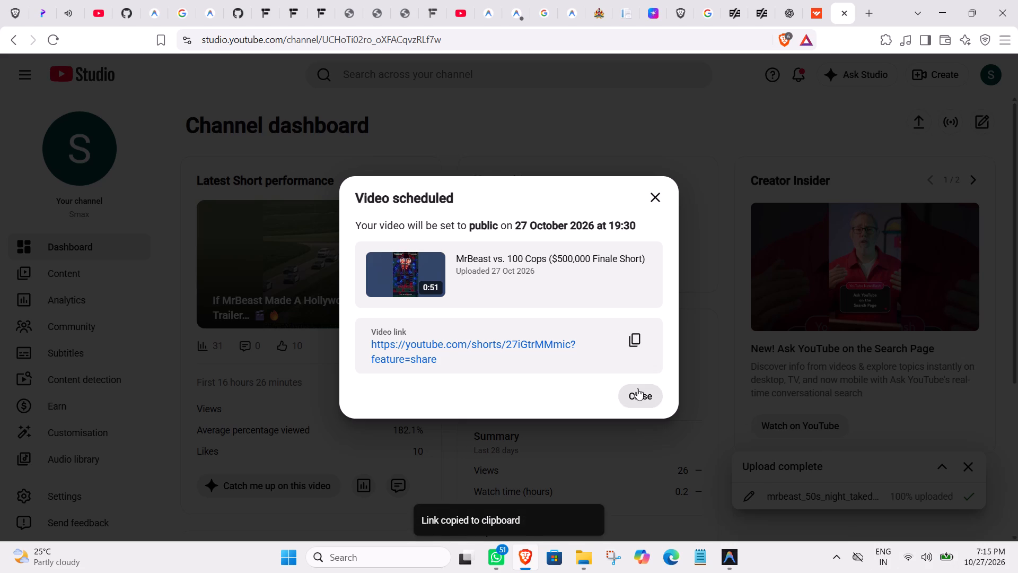
{"action": "left_click", "coordinate": [637, 388]}
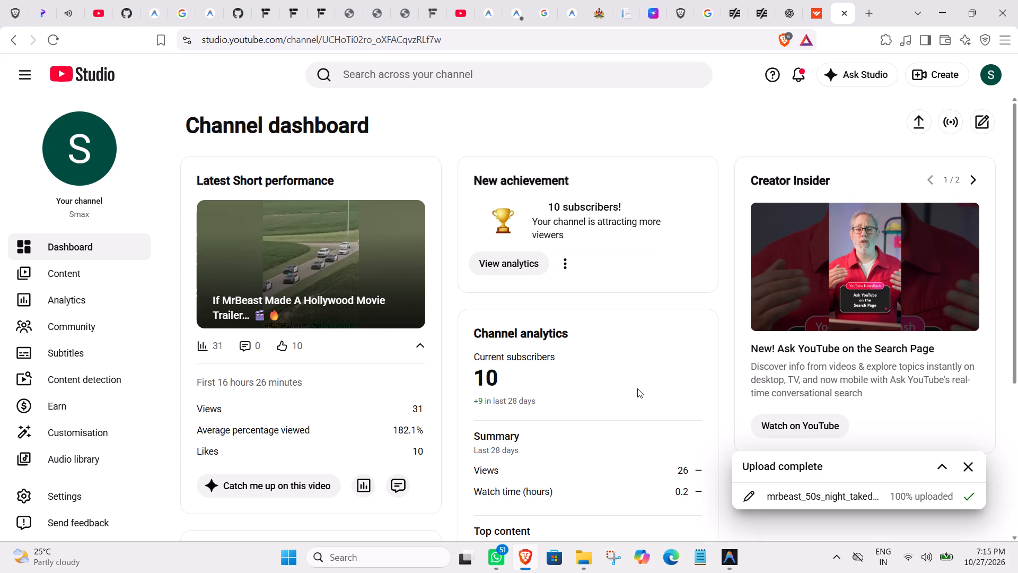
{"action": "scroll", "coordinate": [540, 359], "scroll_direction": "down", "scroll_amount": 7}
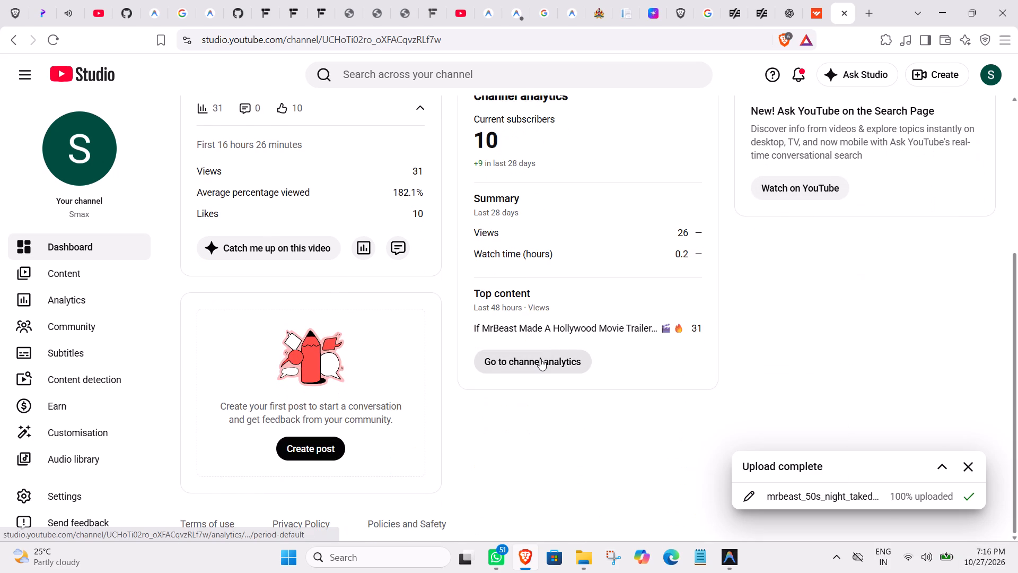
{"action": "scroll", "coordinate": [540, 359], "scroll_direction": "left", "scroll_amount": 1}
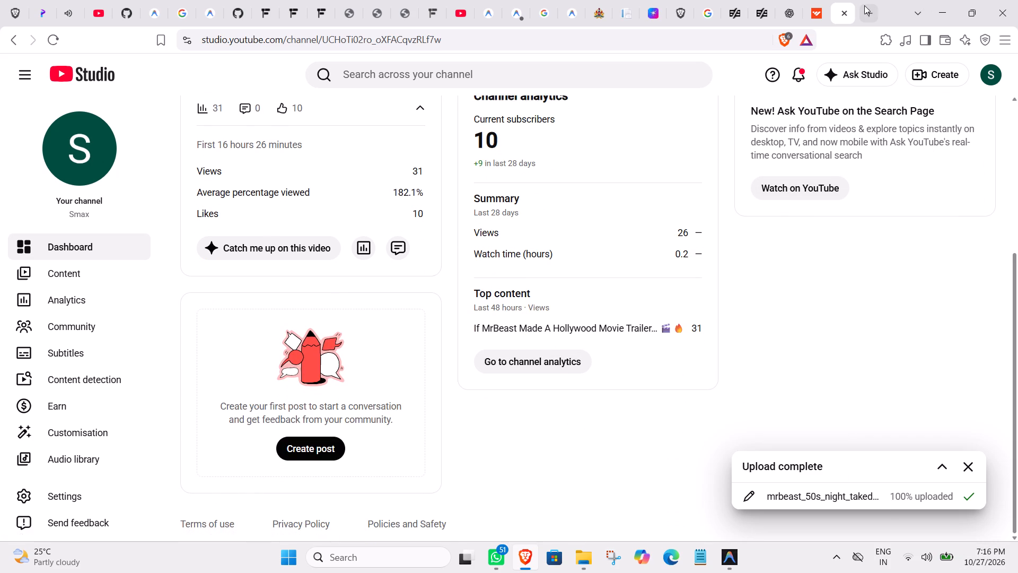
Switch to the Whop home page, accepting its updated terms and clearing the welcome message and funding announcement.
{"action": "left_click", "coordinate": [864, 5]}
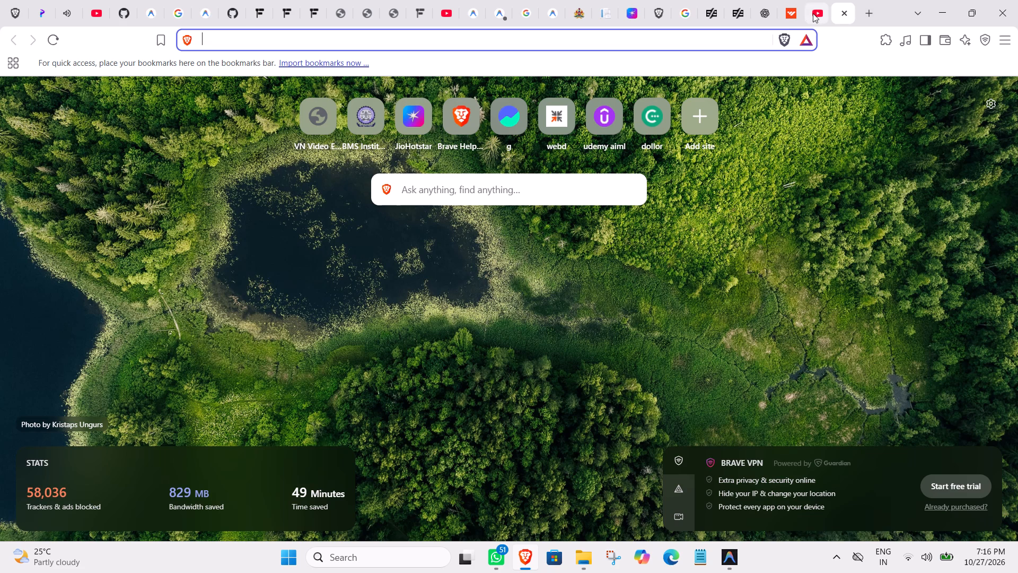
{"action": "left_click", "coordinate": [788, 11]}
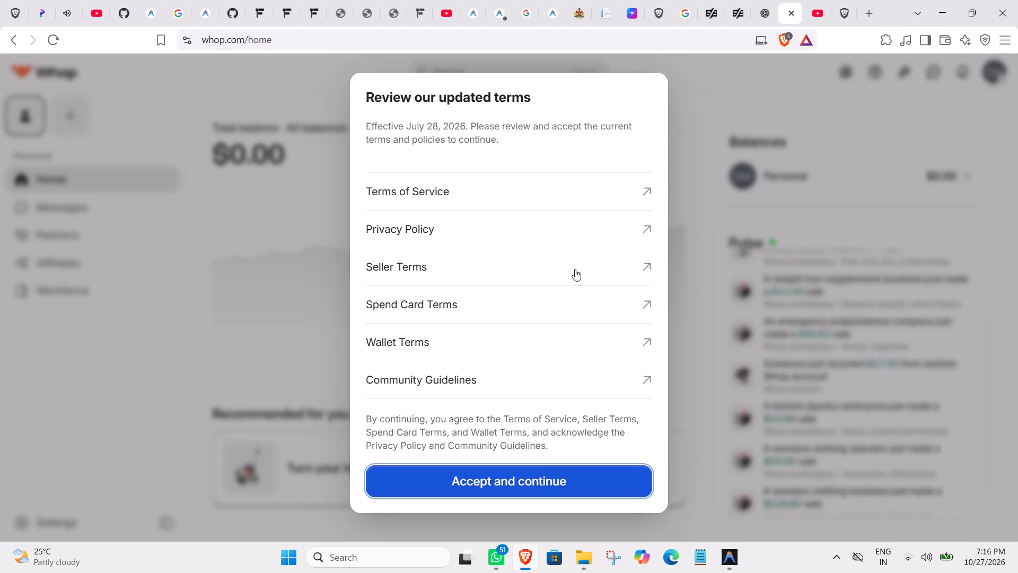
{"action": "left_click", "coordinate": [532, 488]}
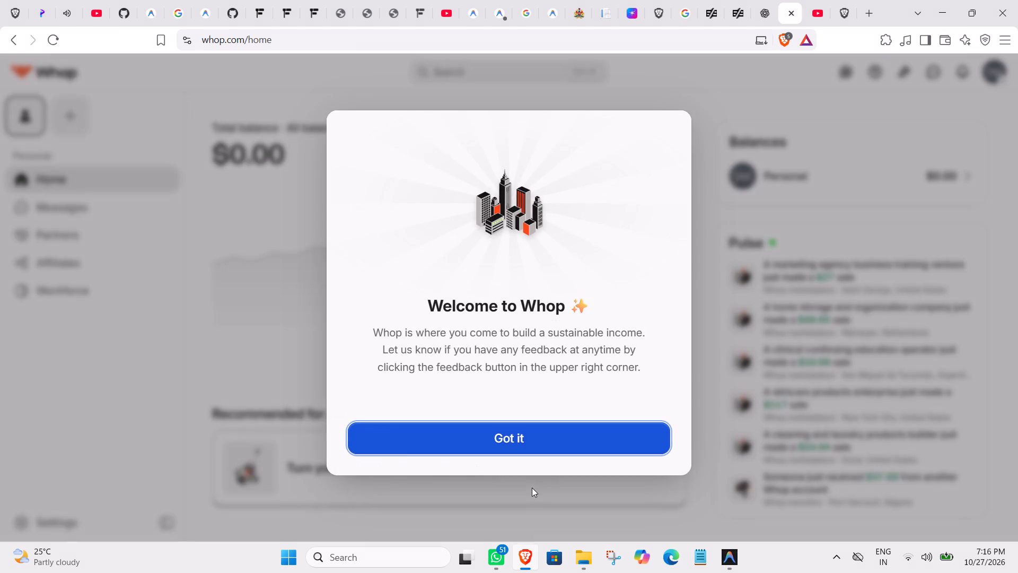
{"action": "left_click", "coordinate": [514, 444]}
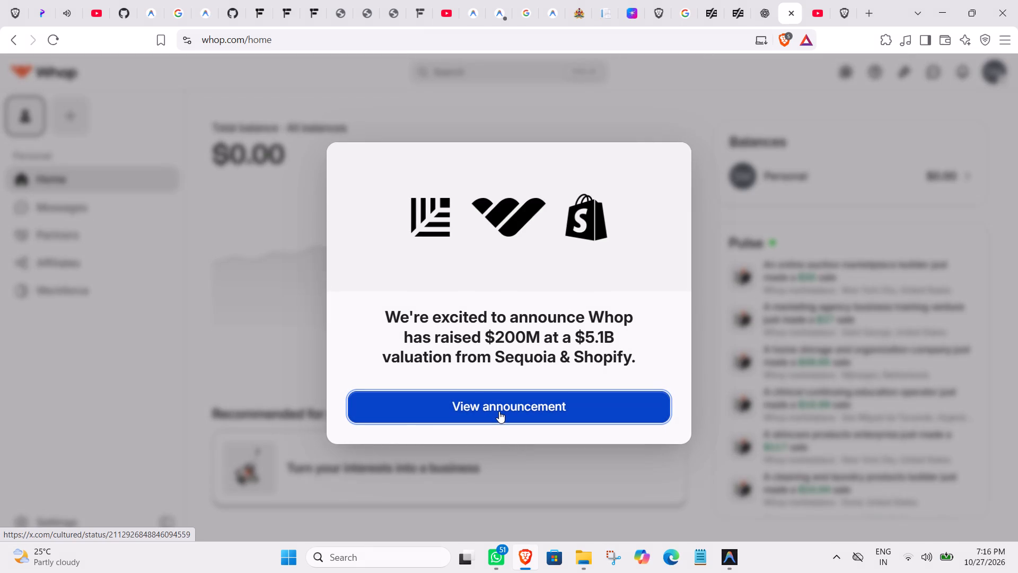
{"action": "left_click", "coordinate": [499, 411]}
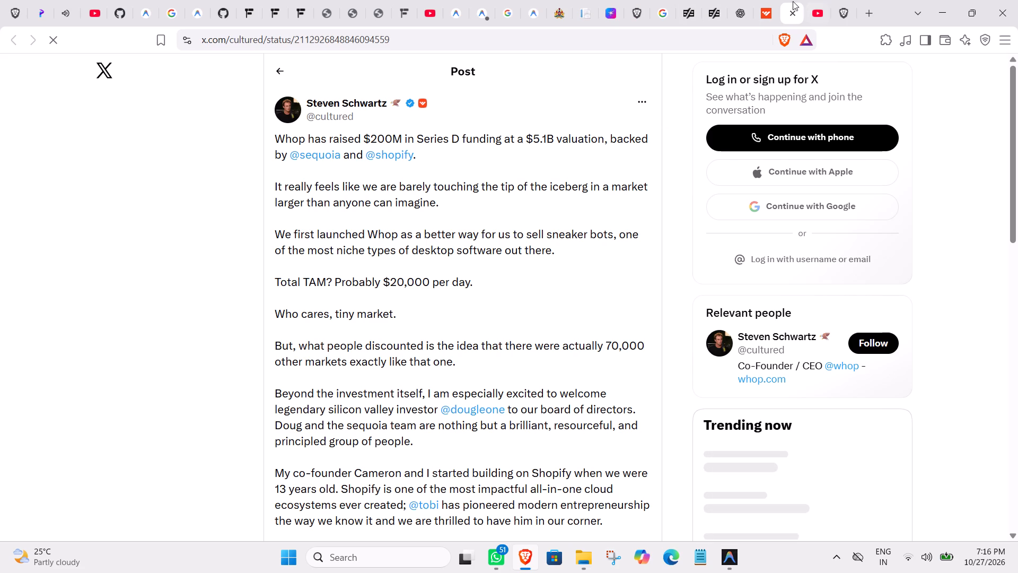
{"action": "left_click", "coordinate": [770, 4]}
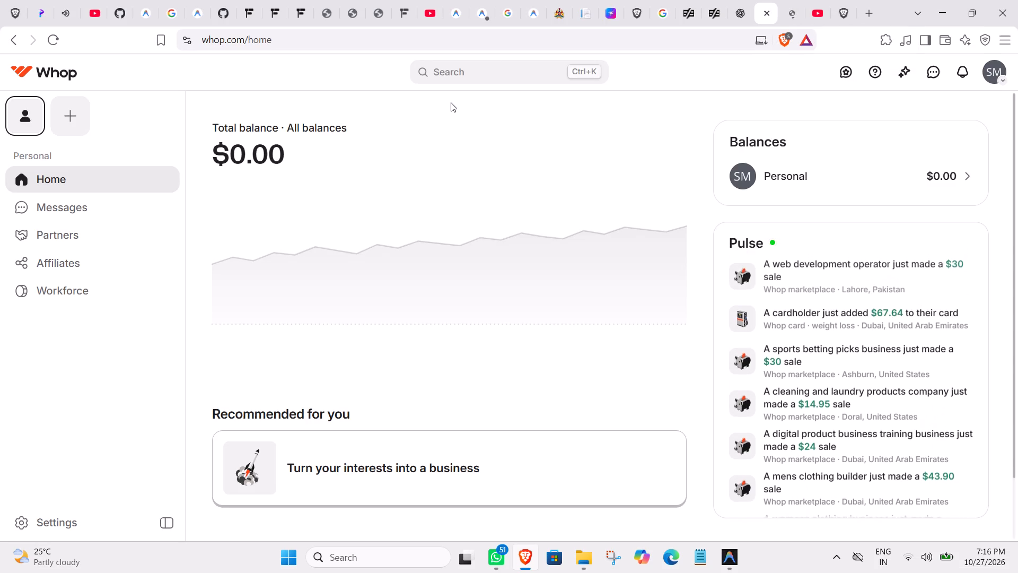
{"action": "scroll", "coordinate": [402, 192], "scroll_direction": "down", "scroll_amount": 1}
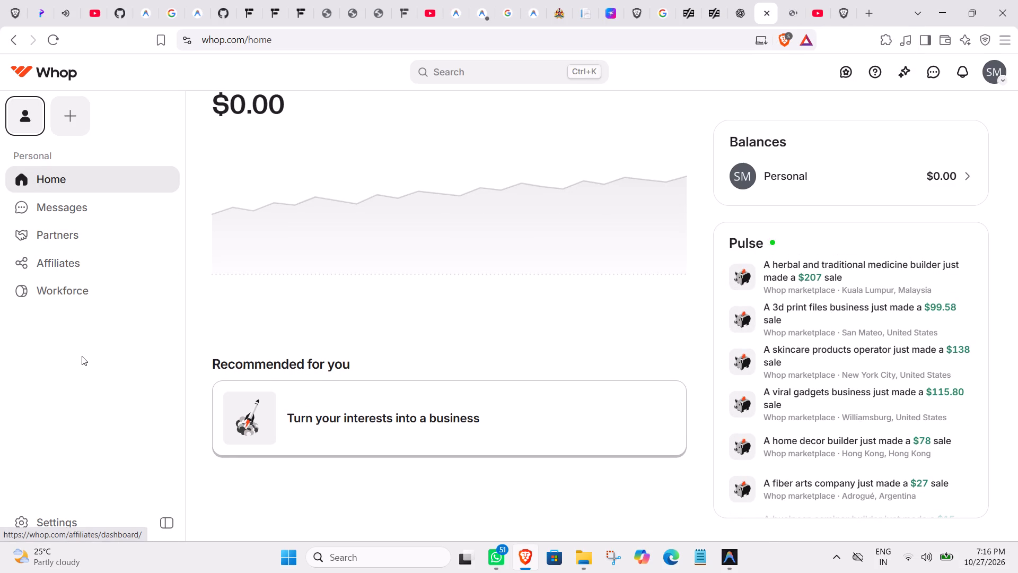
Look over the Whop home page and its "Turn your interests into a business" recommendation, returning to the home page.
{"action": "scroll", "coordinate": [82, 356], "scroll_direction": "up", "scroll_amount": 1}
{"action": "scroll", "coordinate": [82, 356], "scroll_direction": "down", "scroll_amount": 1}
{"action": "scroll", "coordinate": [319, 464], "scroll_direction": "down", "scroll_amount": 1}
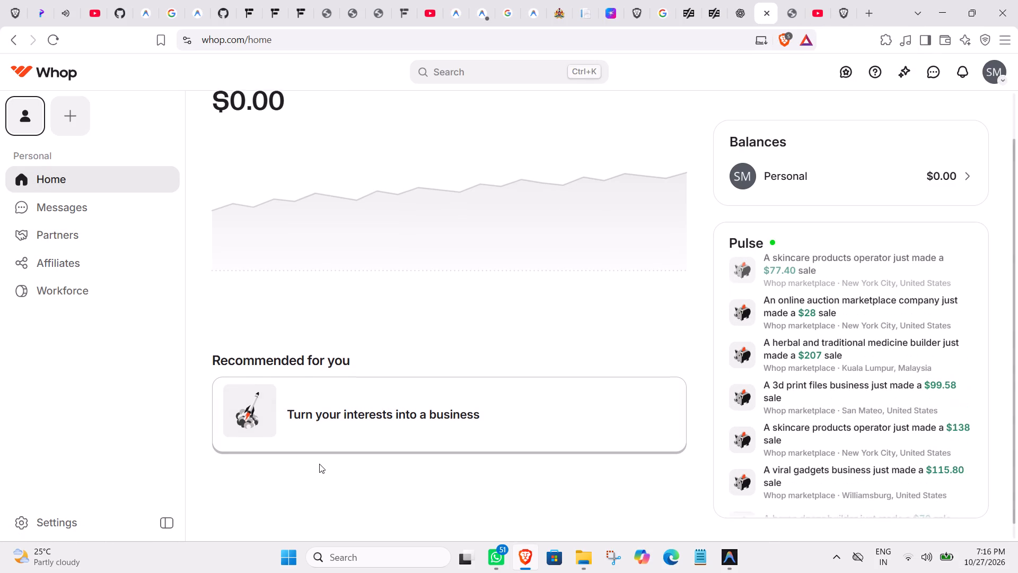
{"action": "scroll", "coordinate": [319, 464], "scroll_direction": "down", "scroll_amount": 2}
{"action": "scroll", "coordinate": [319, 464], "scroll_direction": "up", "scroll_amount": 1}
{"action": "left_click", "coordinate": [313, 461]}
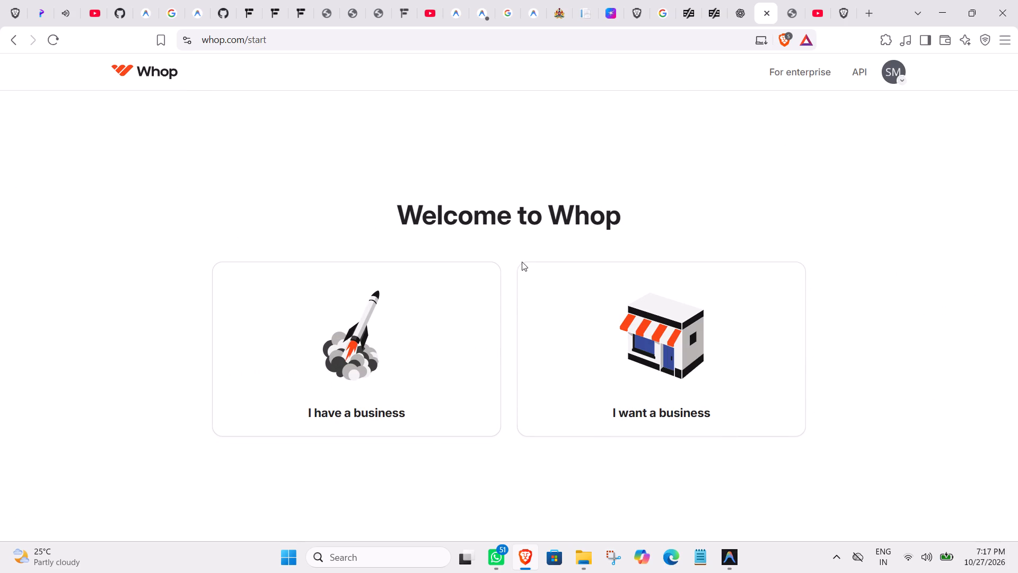
{"action": "left_click", "coordinate": [170, 76]}
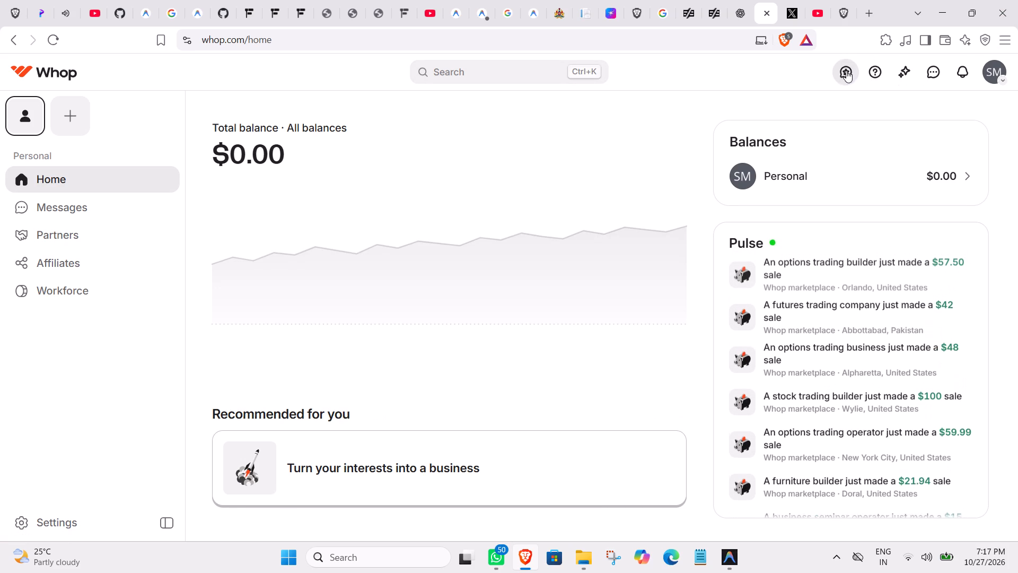
{"action": "left_click", "coordinate": [45, 65]}
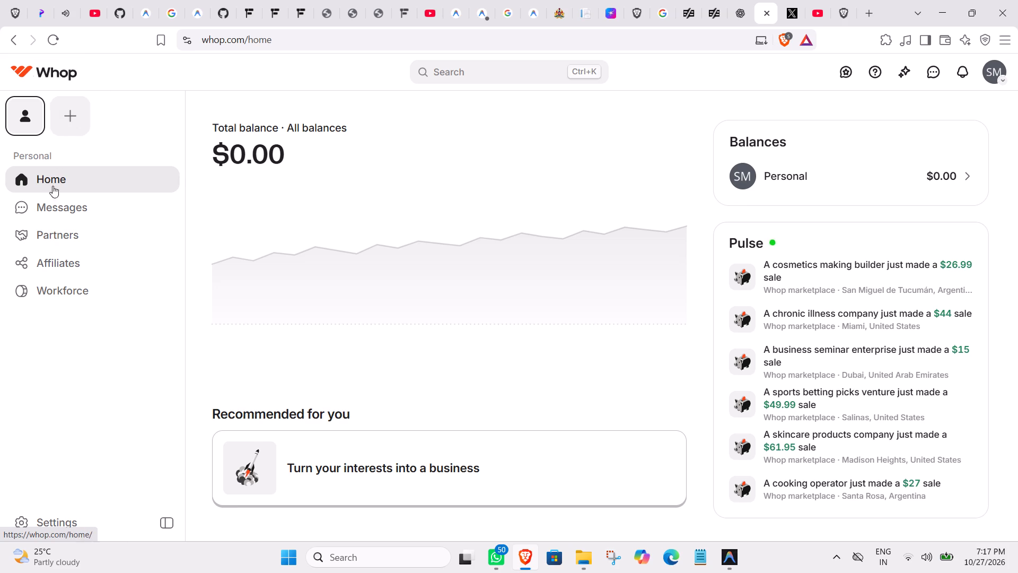
Open the Whop Affiliates dashboard and look over the products available to promote.
{"action": "left_click", "coordinate": [46, 255]}
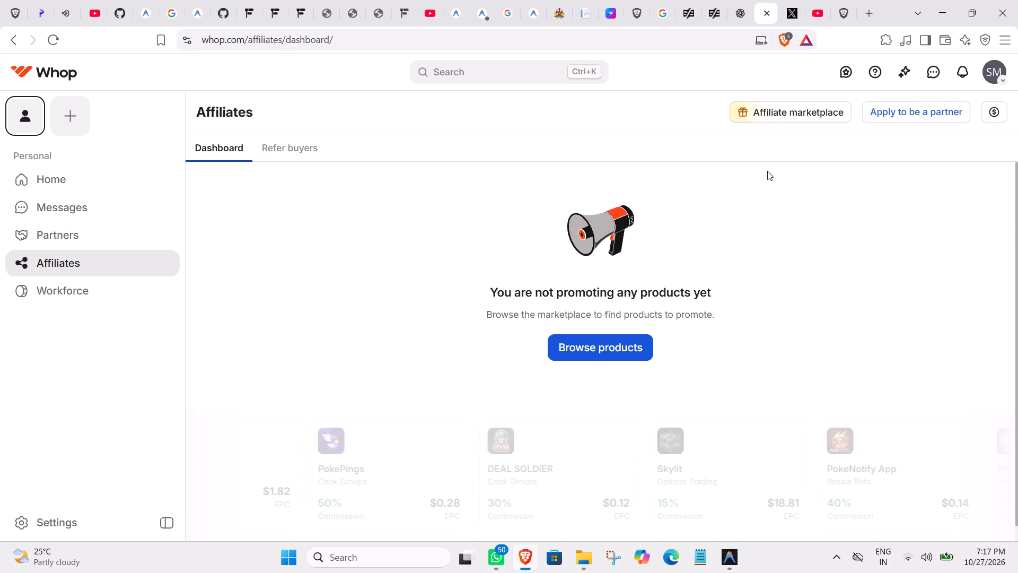
{"action": "scroll", "coordinate": [740, 214], "scroll_direction": "down", "scroll_amount": 1}
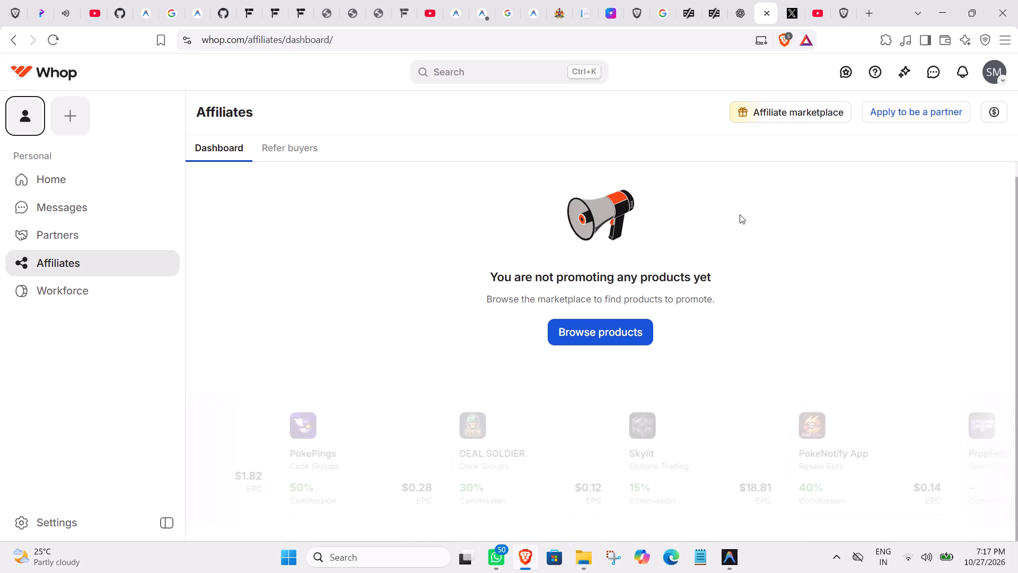
{"action": "scroll", "coordinate": [684, 416], "scroll_direction": "left", "scroll_amount": 1}
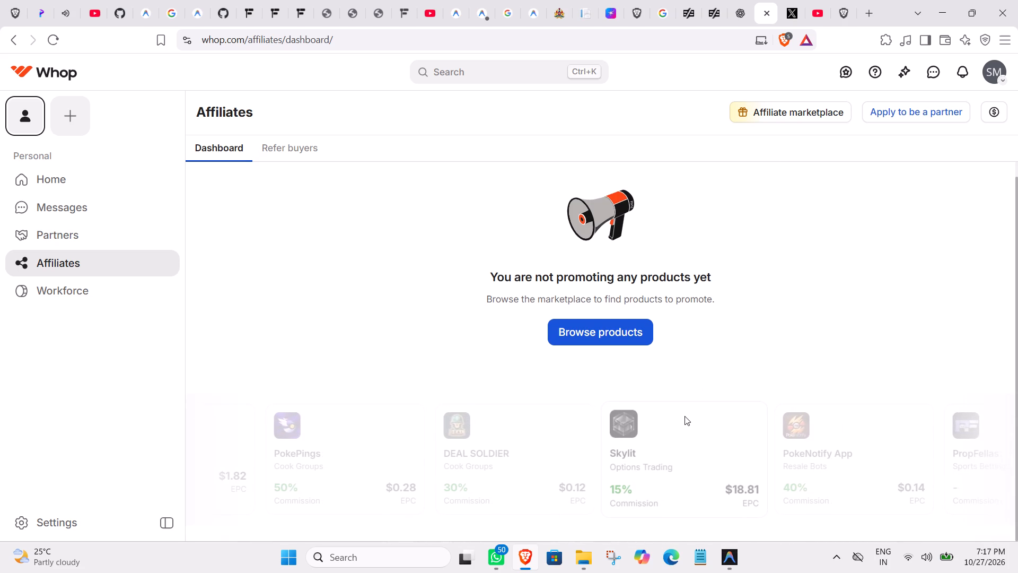
{"action": "scroll", "coordinate": [684, 416], "scroll_direction": "left", "scroll_amount": 1}
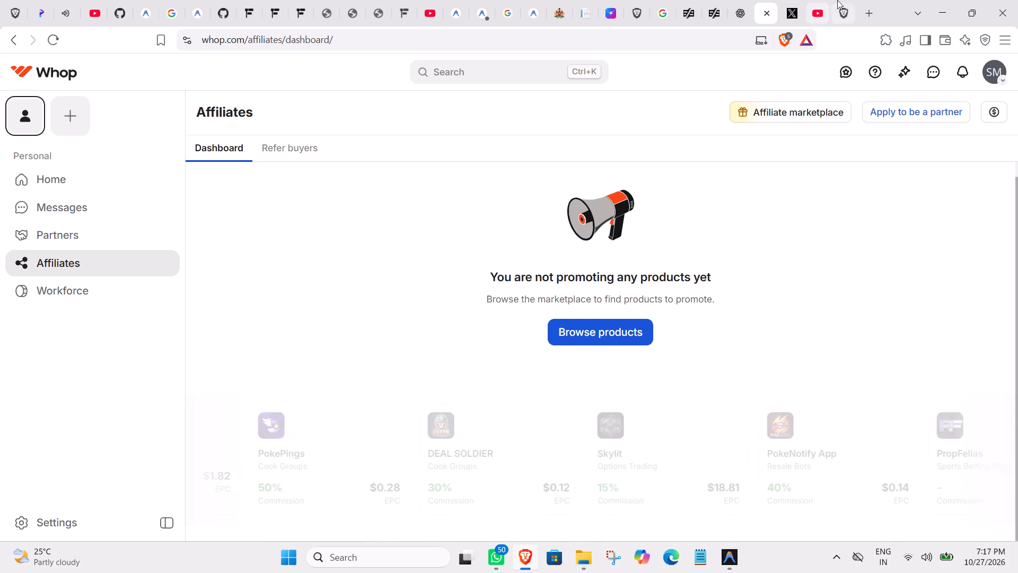
Search the web for "content rewards" and open the Content Rewards clipping and UGC campaign site, contentrewards.com.
{"action": "left_click", "coordinate": [840, 0]}
{"action": "type", "text": "content"}
{"action": "key", "text": "space"}
{"action": "type", "text": "rew"}
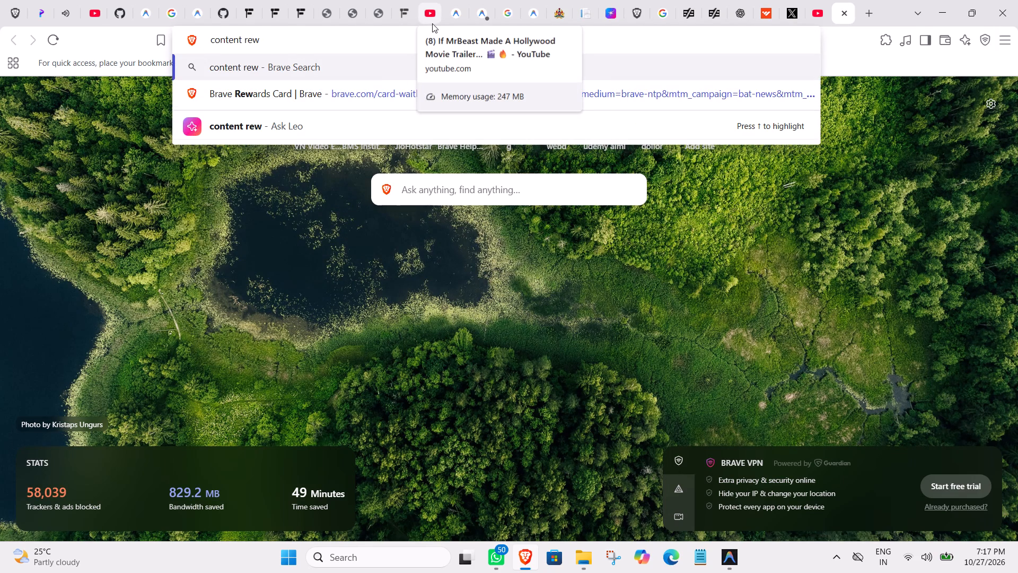
{"action": "type", "text": "ards"}
{"action": "key", "text": "Return"}
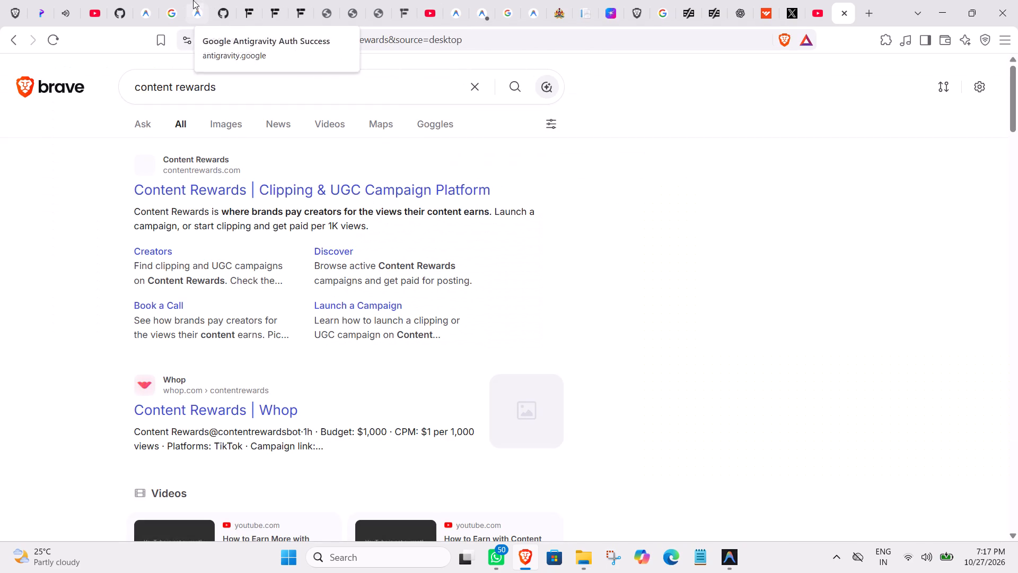
{"action": "left_click", "coordinate": [198, 173]}
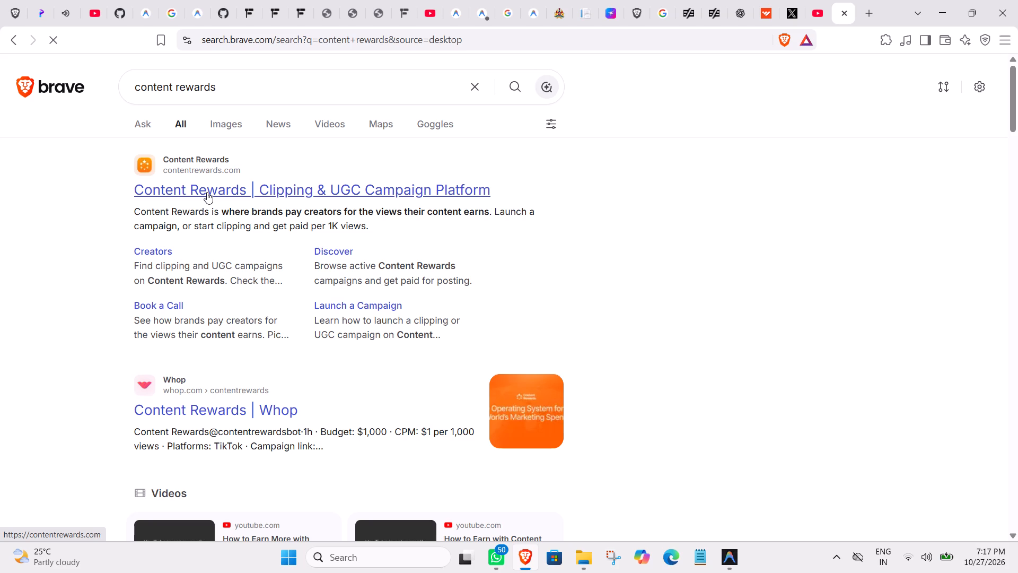
{"action": "left_click", "coordinate": [207, 192]}
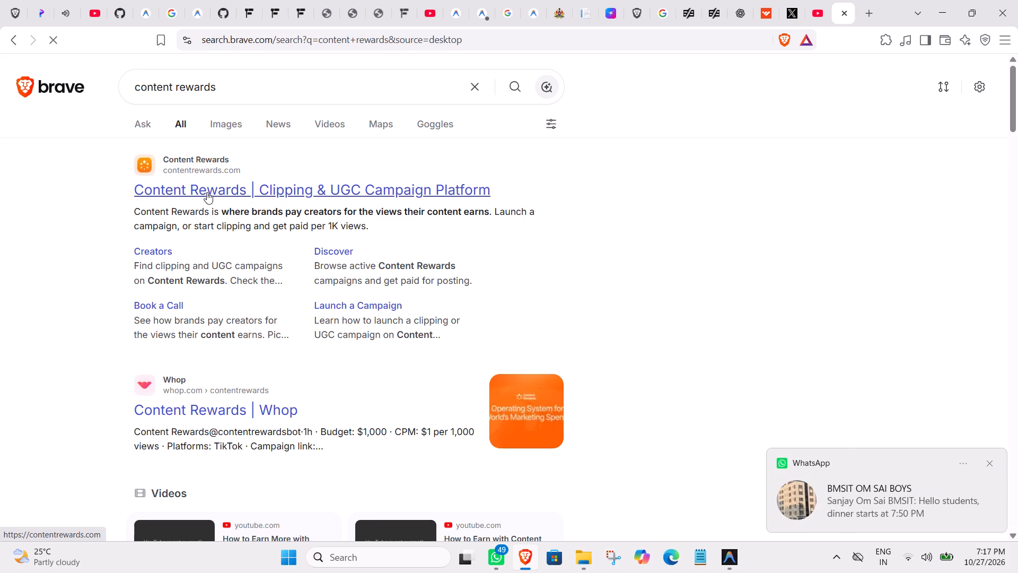
{"action": "left_click", "coordinate": [245, 192]}
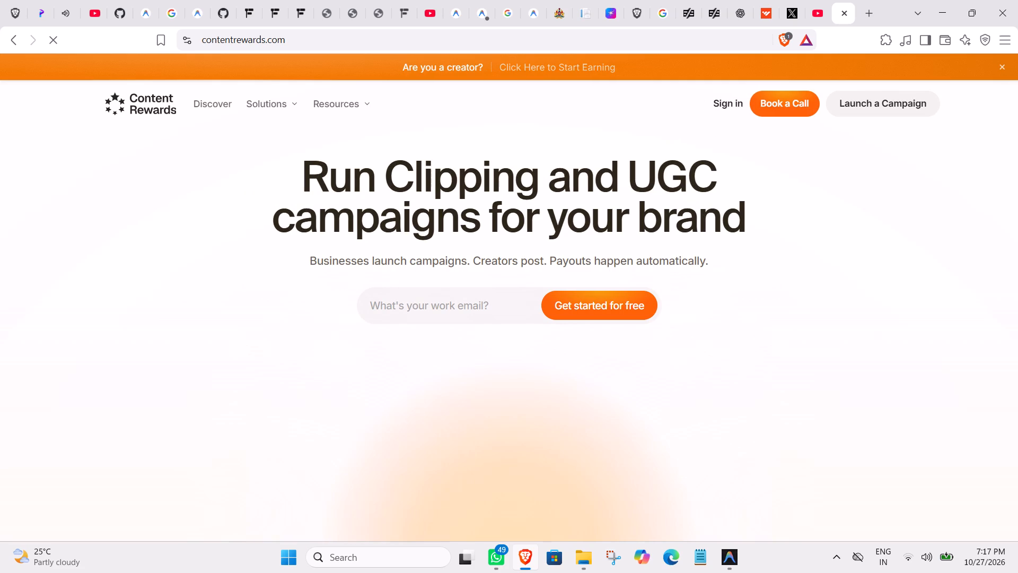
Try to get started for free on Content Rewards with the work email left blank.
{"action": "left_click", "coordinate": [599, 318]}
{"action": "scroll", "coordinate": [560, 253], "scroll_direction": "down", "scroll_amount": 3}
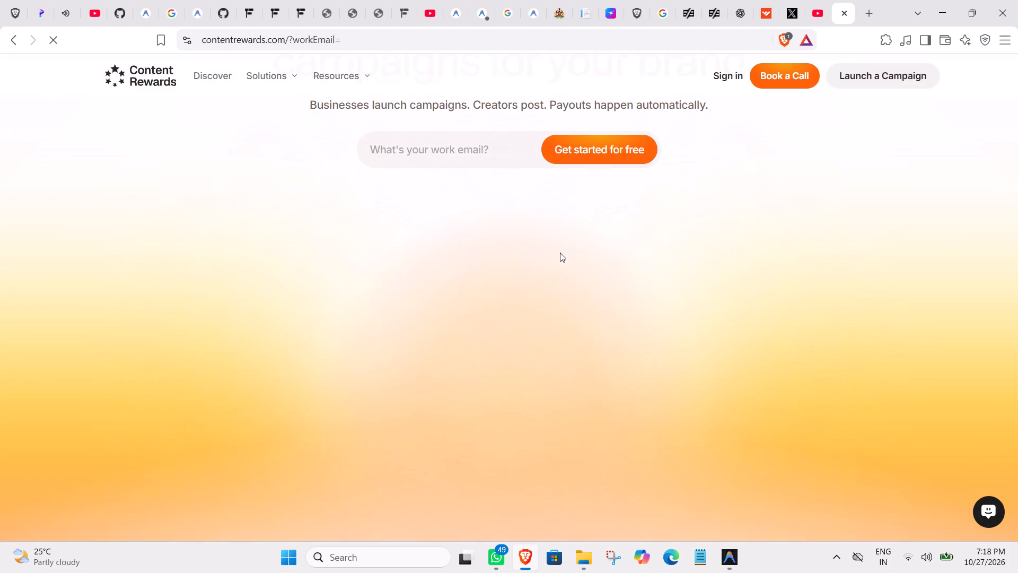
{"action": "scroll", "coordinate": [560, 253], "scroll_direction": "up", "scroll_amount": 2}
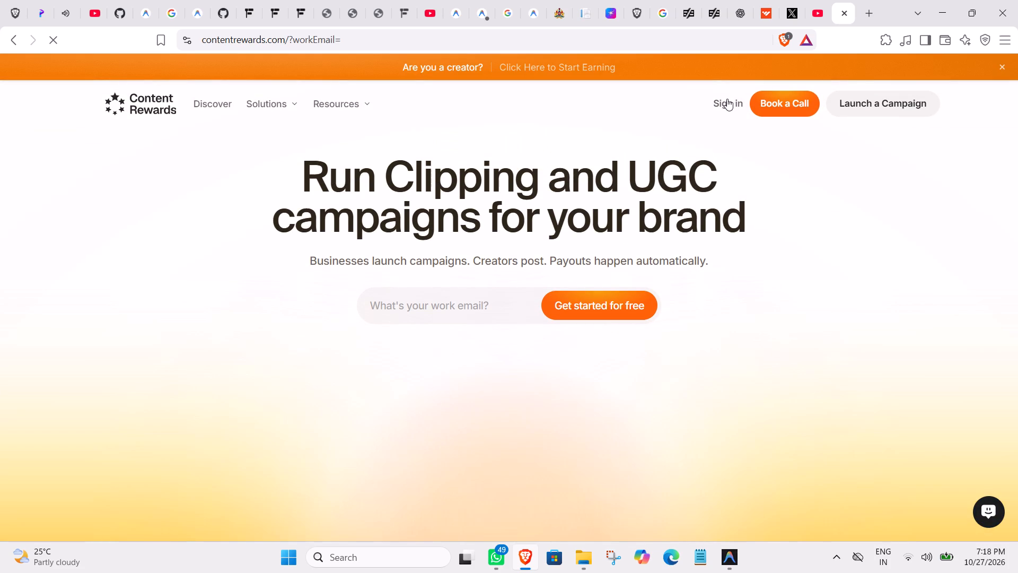
Open the Content Rewards sign-in page.
{"action": "left_click", "coordinate": [727, 99]}
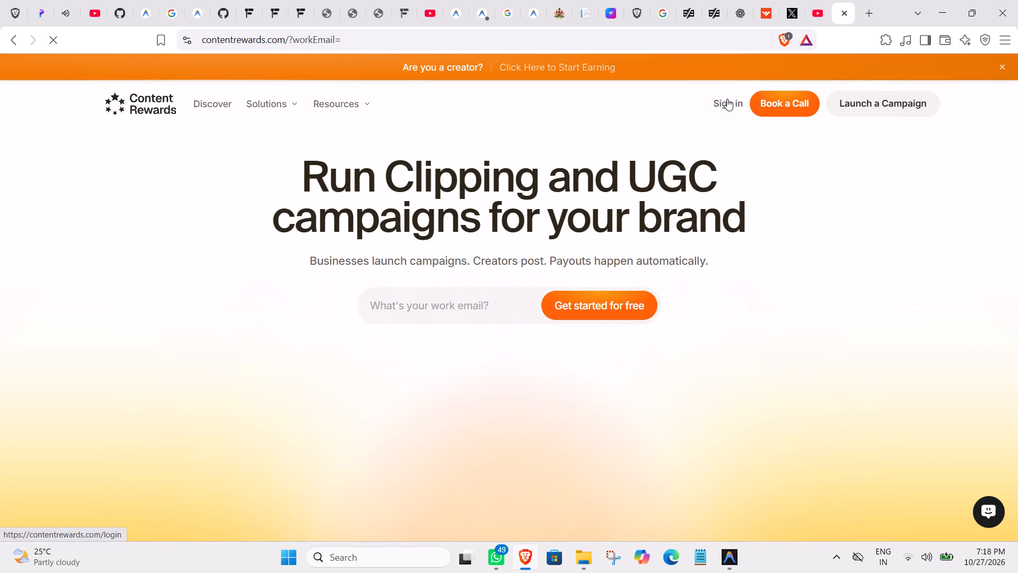